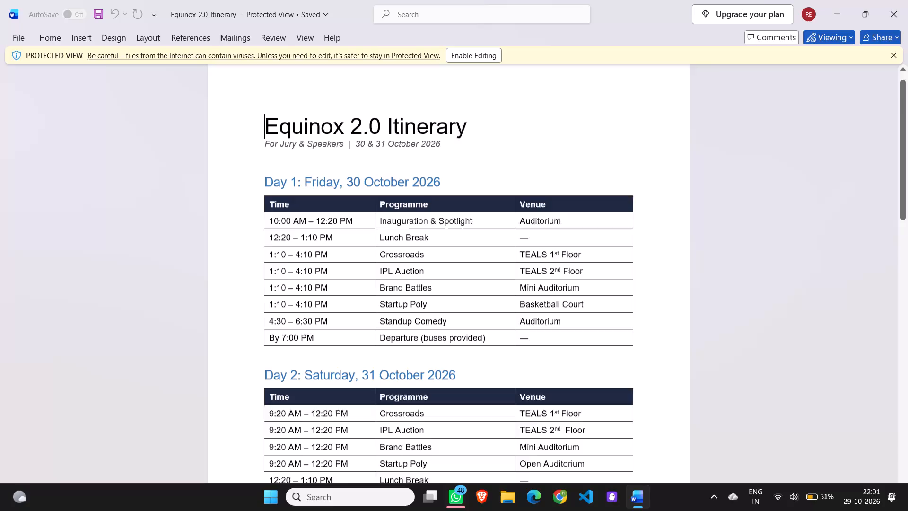
Enable editing for the Equinox 2.0 Itinerary document and look over its Day 1 and Day 2 schedule tables.
scroll(639, 247, "up", 1)
left_click(478, 54)
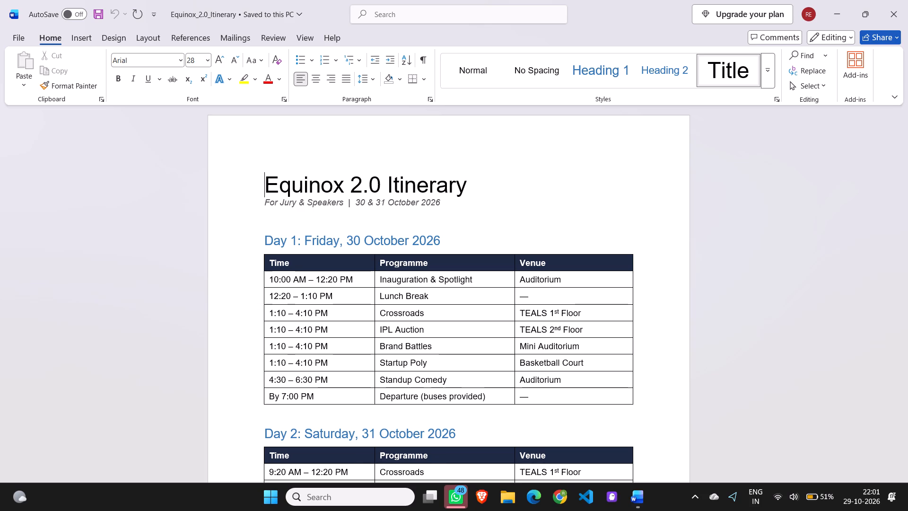
scroll(310, 265, "down", 1)
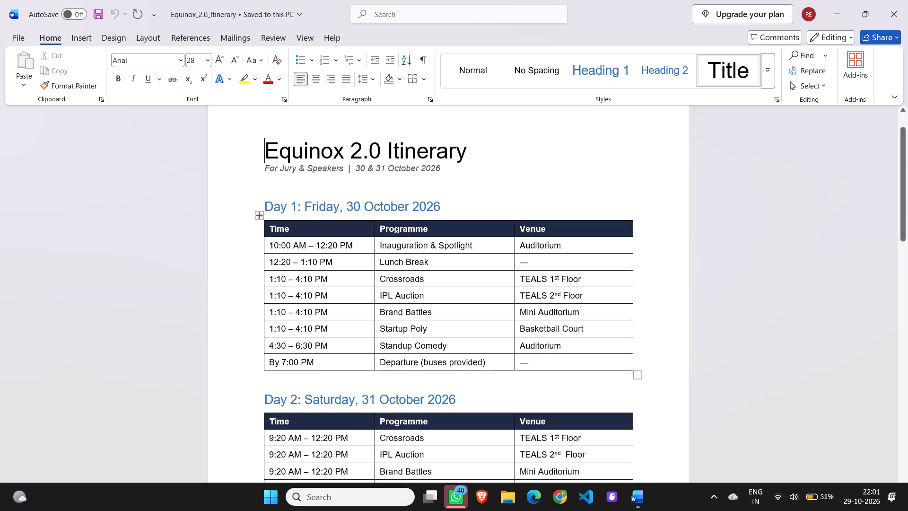
scroll(310, 265, "down", 2)
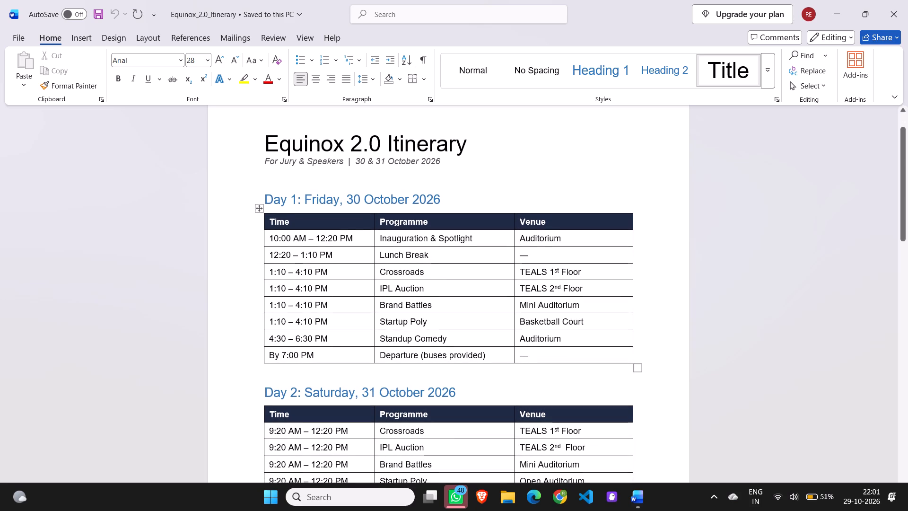
Switch to Chrome and open the EQUINOX 2.0 Scripts document in Google Docs.
left_click(561, 501)
left_click(662, 11)
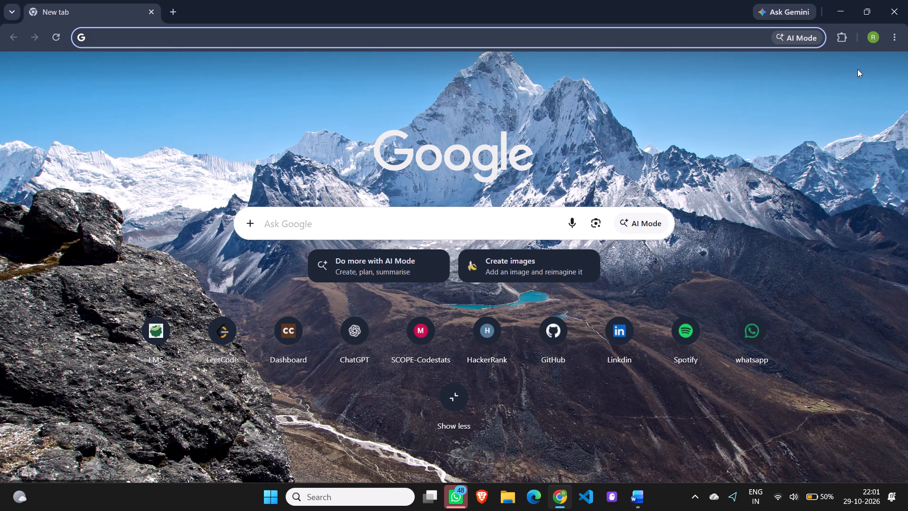
double_click(843, 53)
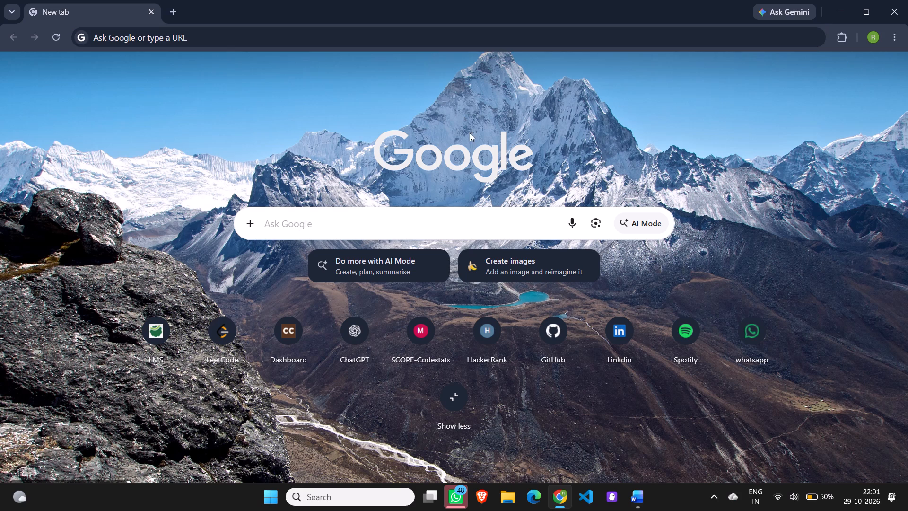
left_click(172, 7)
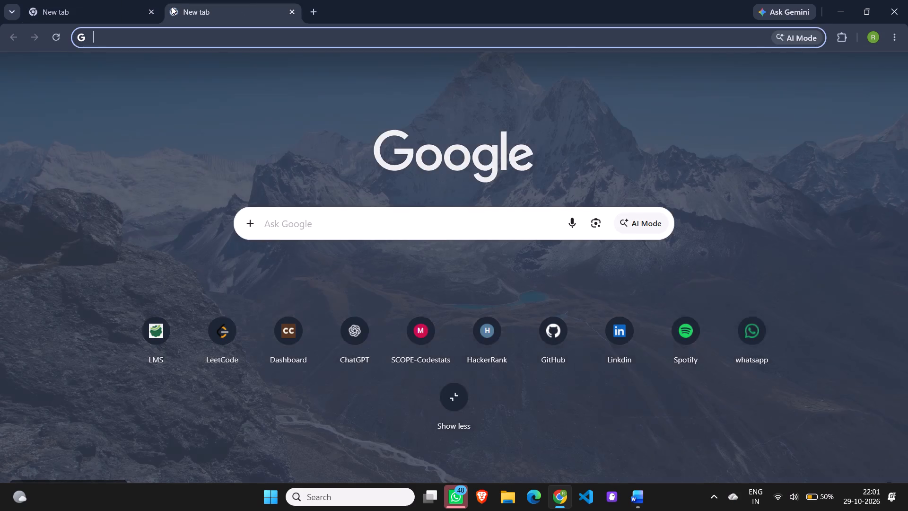
left_click(150, 9)
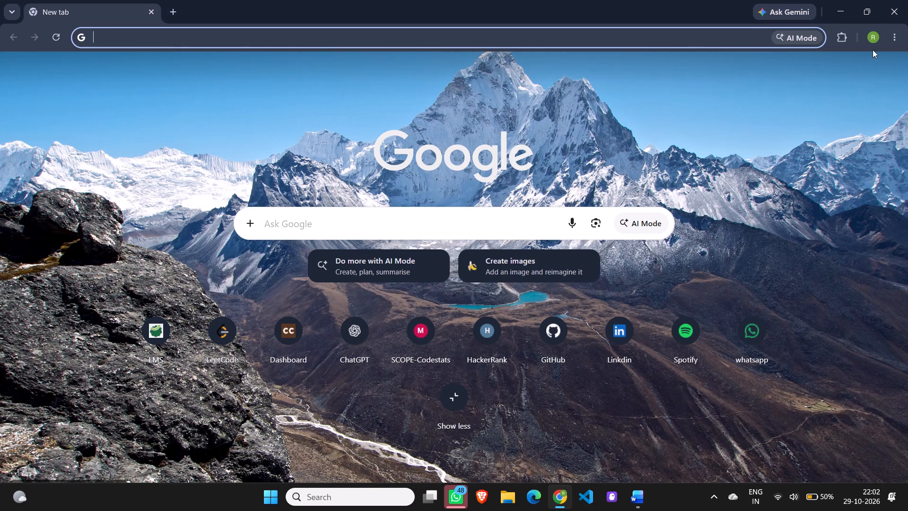
type("docs")
key("Return")
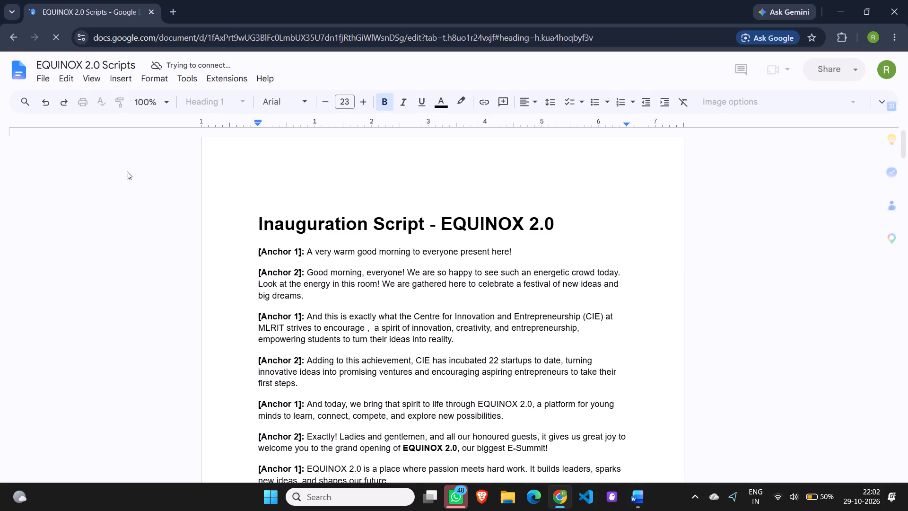
Check which Wi-Fi network the computer is connected to.
left_click(777, 493)
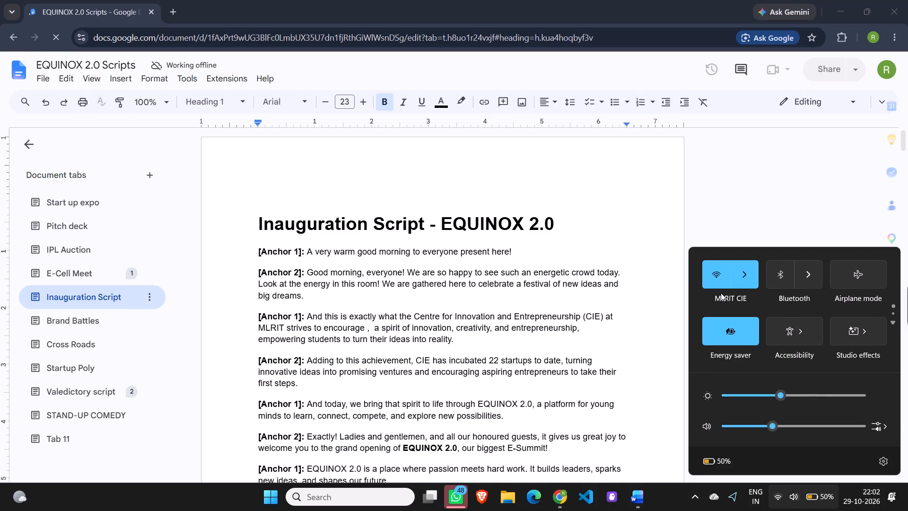
left_click(778, 210)
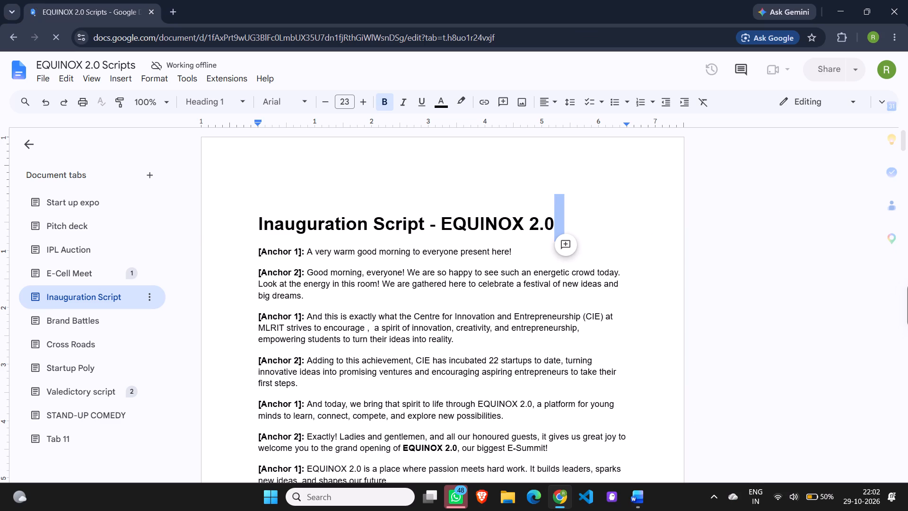
Read through the end of the Inauguration Script, focusing on the Schedule Overview section.
scroll(425, 302, "down", 20)
scroll(425, 302, "up", 1)
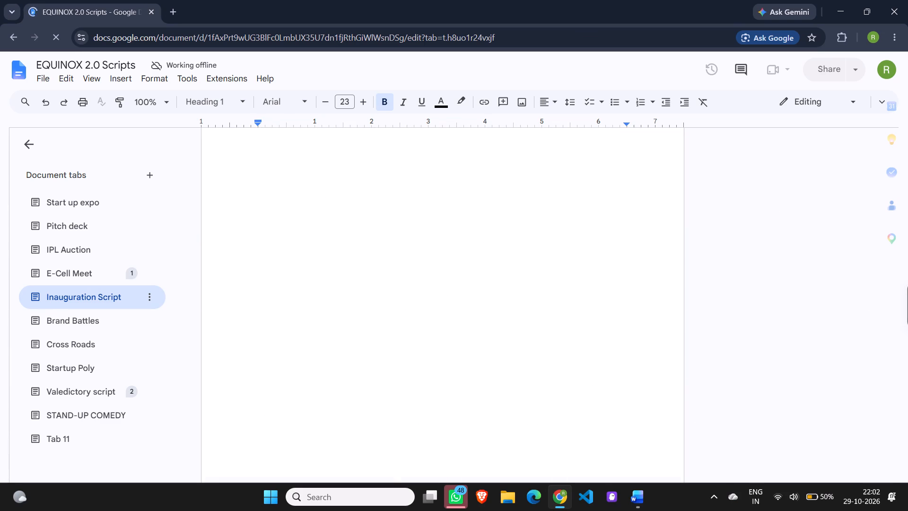
scroll(425, 302, "up", 3)
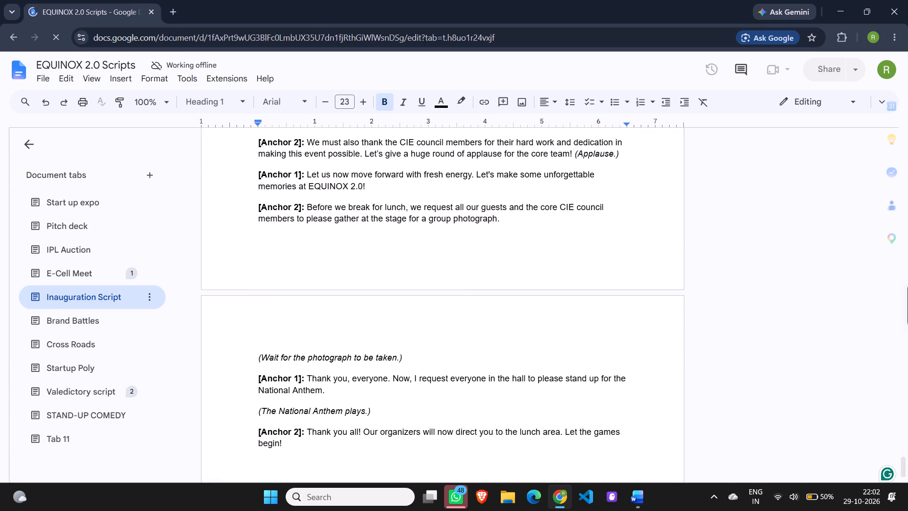
scroll(425, 302, "down", 4)
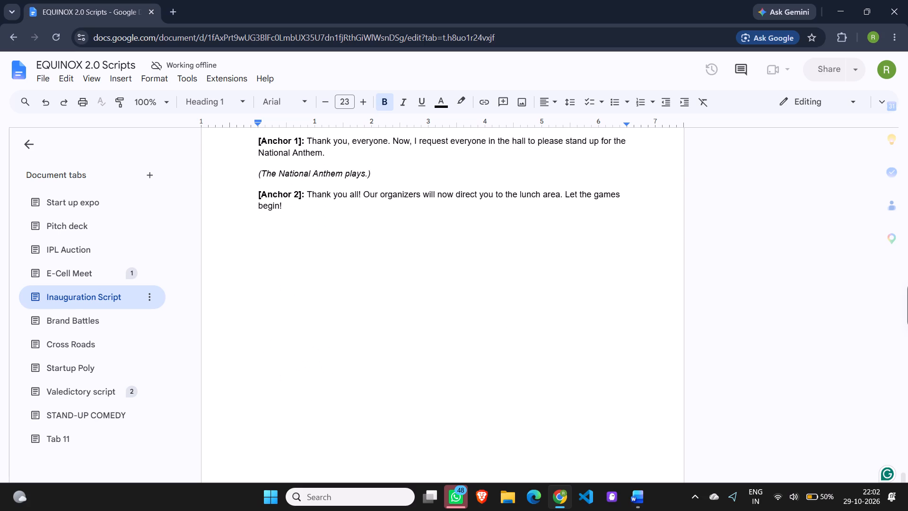
scroll(425, 302, "down", 4)
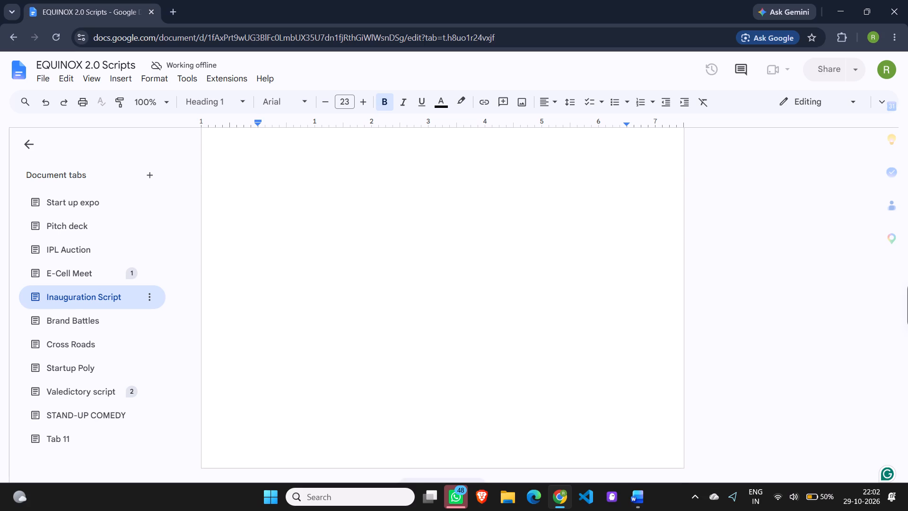
scroll(425, 302, "up", 4)
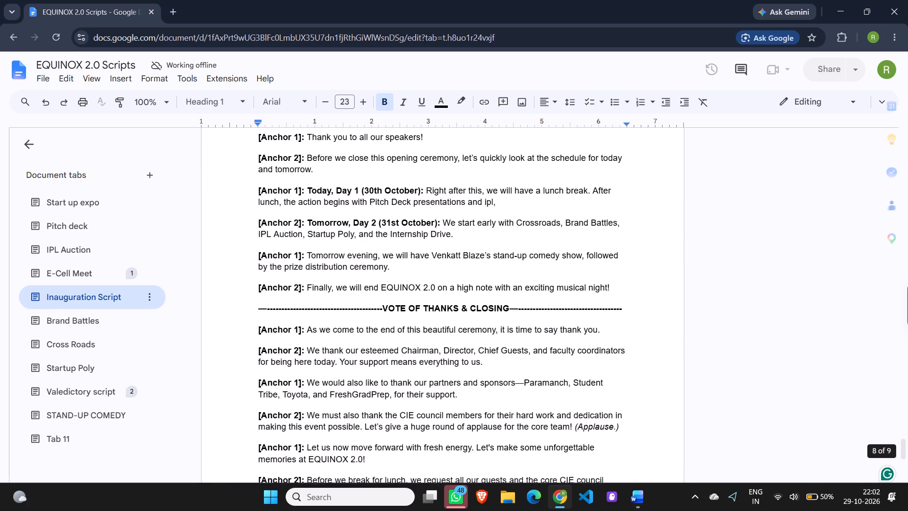
scroll(425, 302, "up", 2)
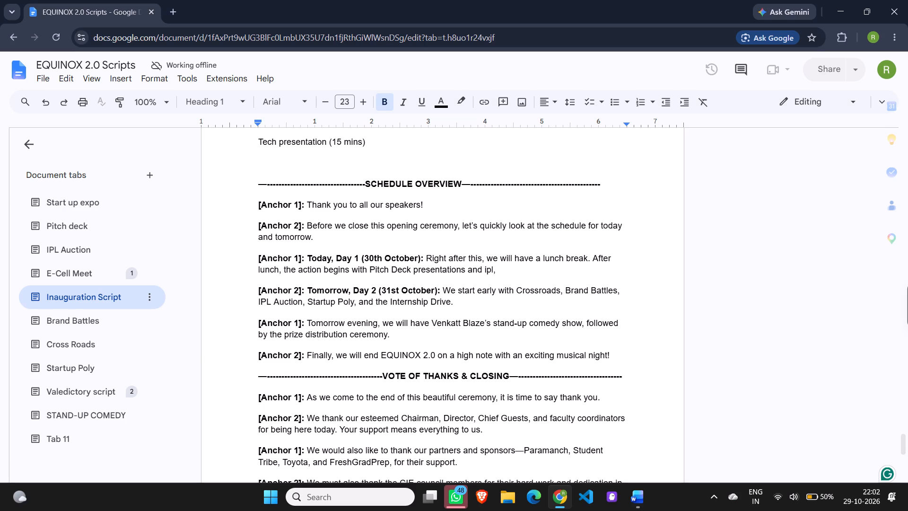
scroll(394, 245, "down", 1)
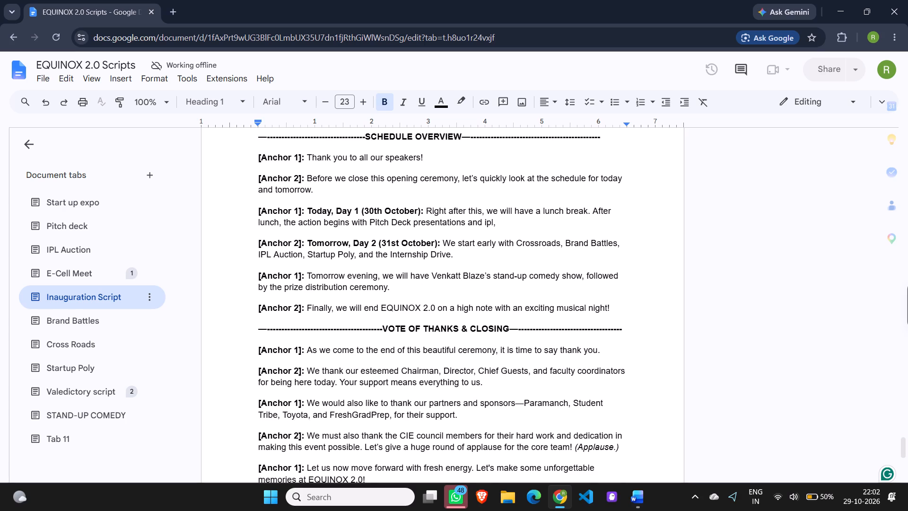
scroll(394, 245, "up", 1)
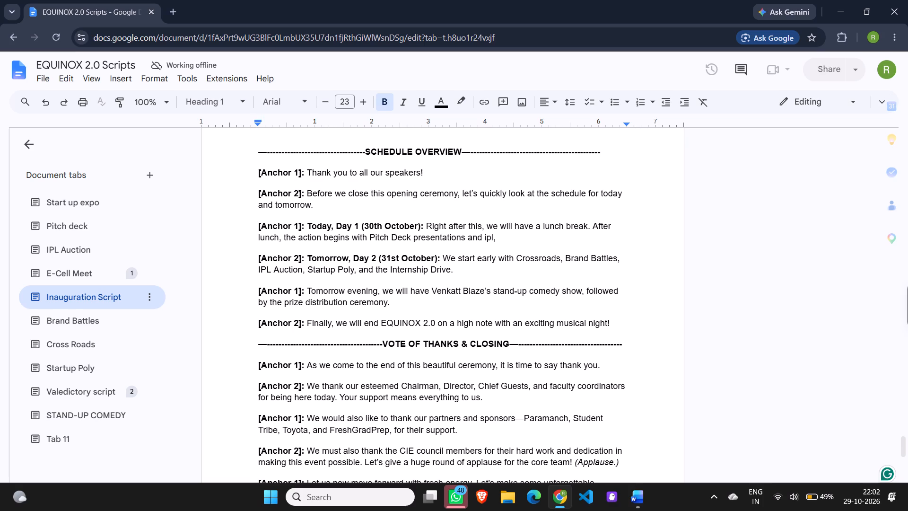
Delete "with Pitch Deck presentations and ipl" from Anchor 1's Day 1 (30th October) line in the Schedule Overview.
left_click(493, 238)
key("BackSpace")
key("BackSpace")
key("BackSpace")
key("BackSpace")
key("BackSpace")
key("BackSpace")
key("BackSpace")
key("BackSpace")
key("BackSpace")
key("BackSpace")
key("BackSpace")
key("BackSpace")
key("BackSpace")
key("BackSpace")
key("BackSpace")
key("BackSpace")
key("BackSpace")
key("BackSpace")
key("BackSpace")
key("BackSpace")
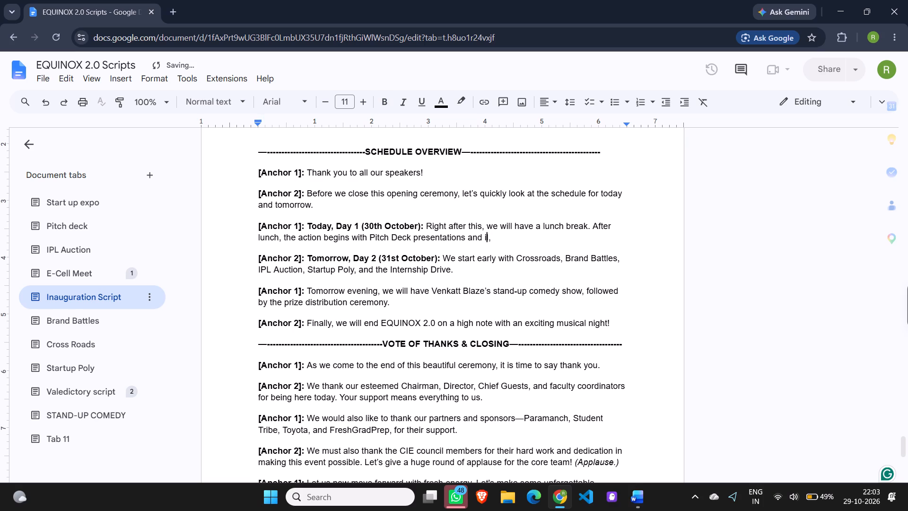
key("BackSpace")
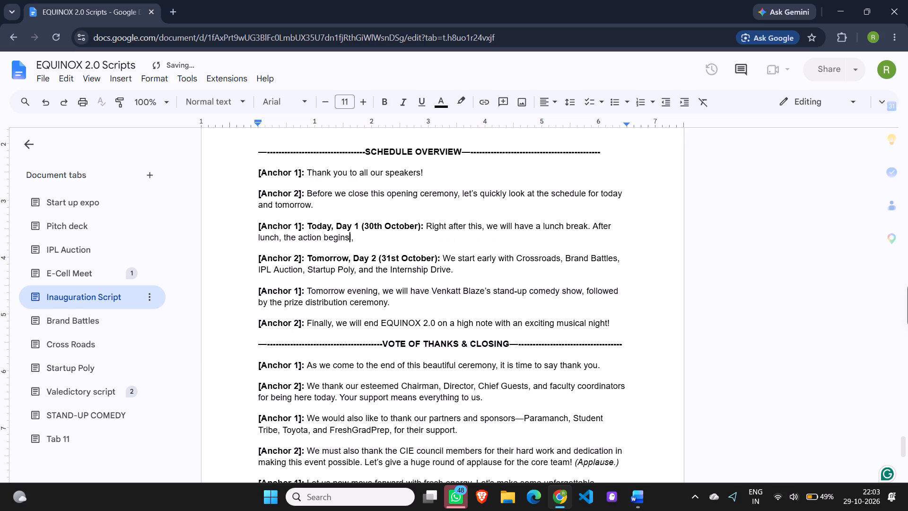
Add "with all the events simultanously" after "the action begins" in Anchor 1's Day 1 line.
key("space")
type("with")
key("space")
key("BackSpace")
key("space")
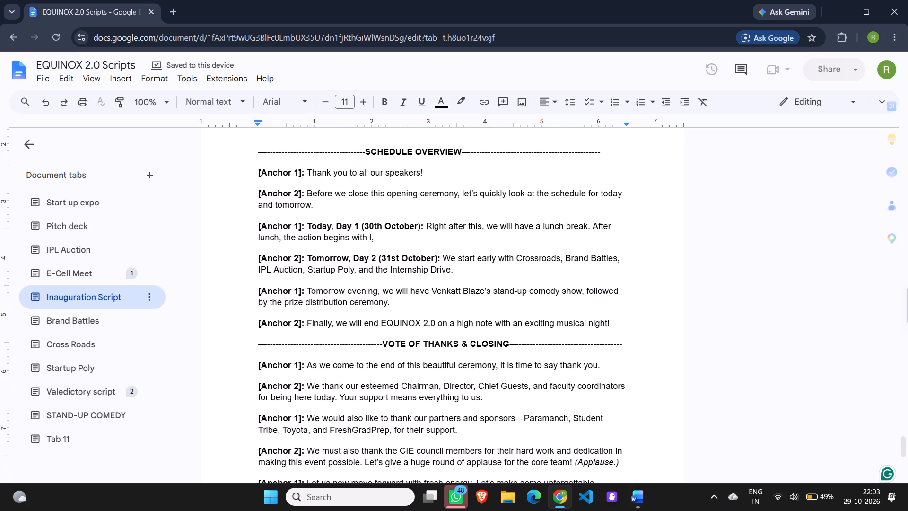
type("all the evemts")
key("BackSpace")
key("BackSpace")
key("BackSpace")
type("nets")
key("space")
key("BackSpace")
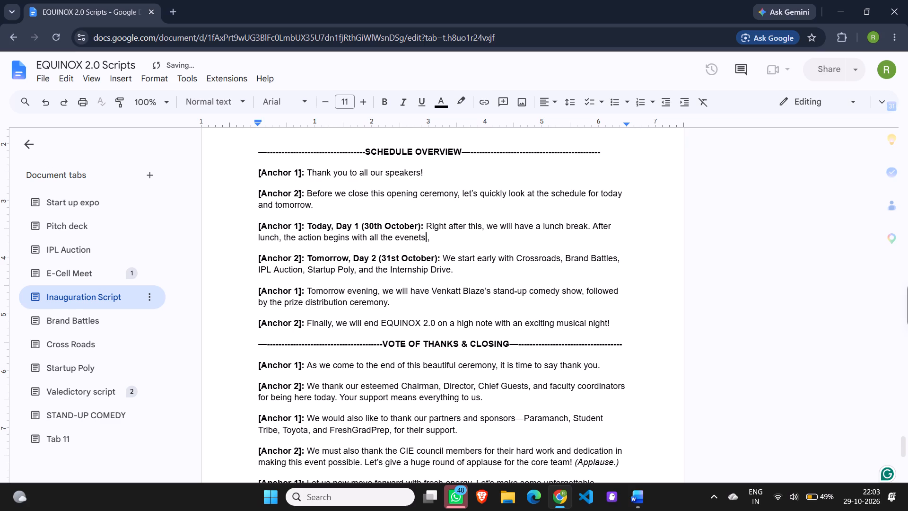
key("BackSpace")
key("BackSpace")
key("BackSpace")
type("ents")
key("space")
key("BackSpace")
key("BackSpace")
key("BackSpace")
key("BackSpace")
key("BackSpace")
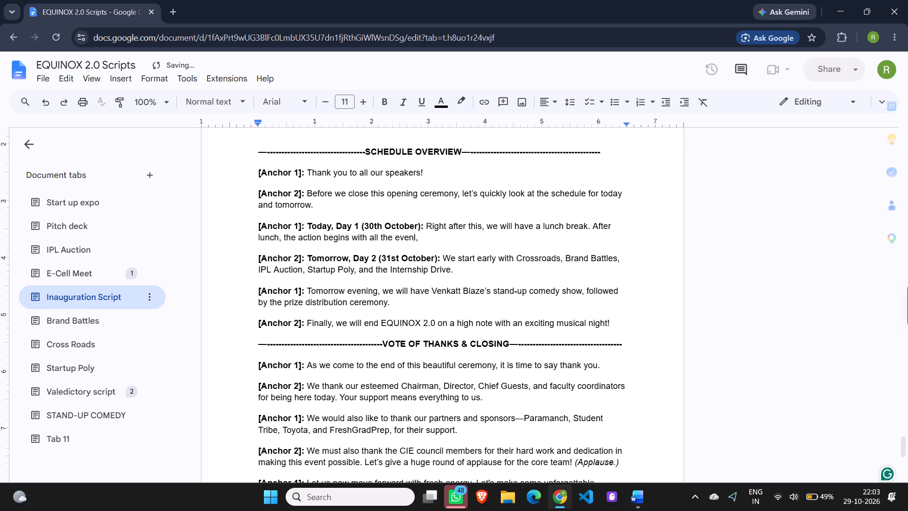
type("ts simultanu")
key("BackSpace")
type("ously")
key("space")
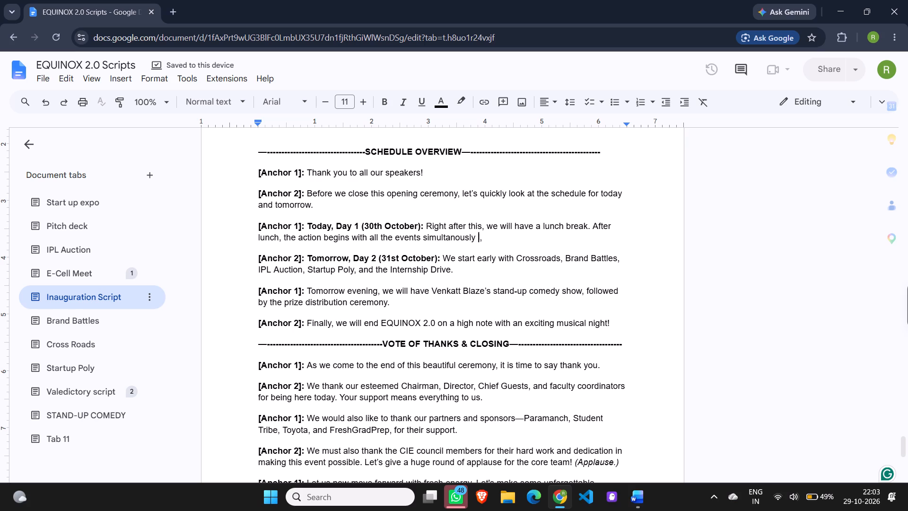
Remove the trailing comma from Anchor 1's Day 1 line, leaving a space after "simultanously".
key("BackSpace")
key("Right")
key("BackSpace")
key("Right")
key("BackSpace")
key("period")
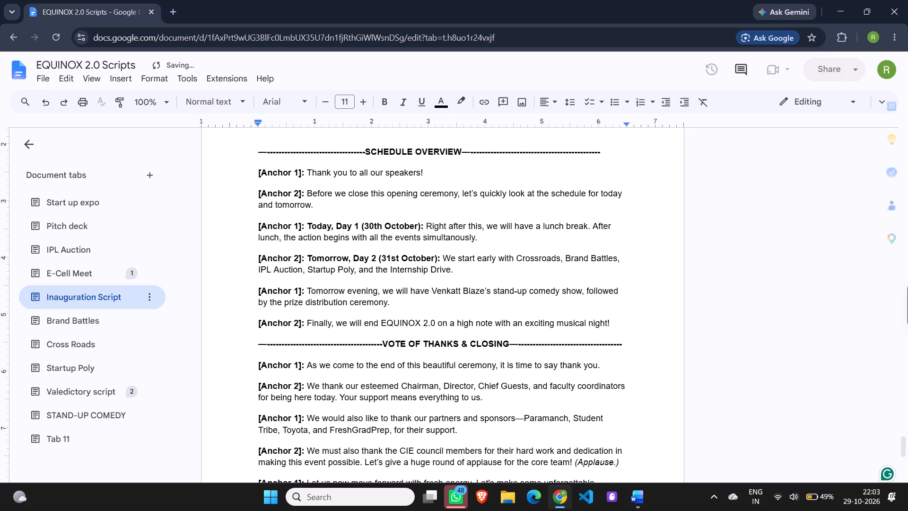
key("BackSpace")
key("space")
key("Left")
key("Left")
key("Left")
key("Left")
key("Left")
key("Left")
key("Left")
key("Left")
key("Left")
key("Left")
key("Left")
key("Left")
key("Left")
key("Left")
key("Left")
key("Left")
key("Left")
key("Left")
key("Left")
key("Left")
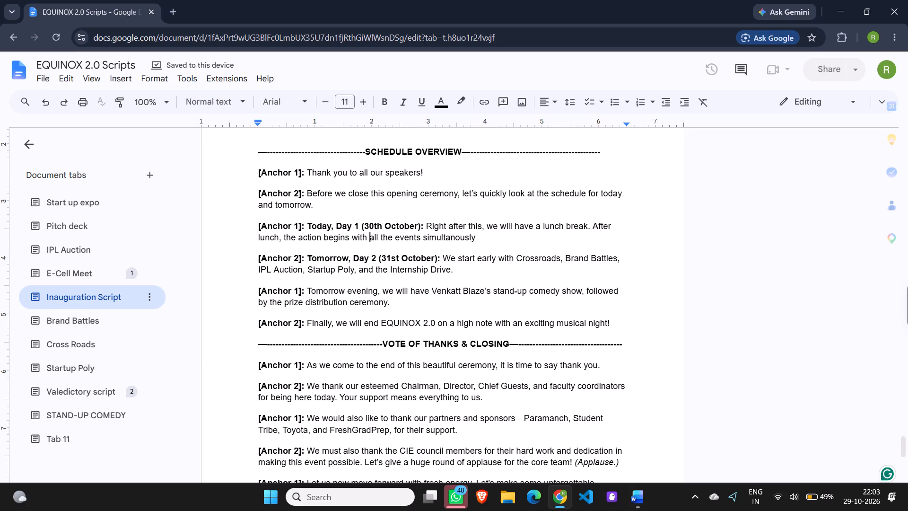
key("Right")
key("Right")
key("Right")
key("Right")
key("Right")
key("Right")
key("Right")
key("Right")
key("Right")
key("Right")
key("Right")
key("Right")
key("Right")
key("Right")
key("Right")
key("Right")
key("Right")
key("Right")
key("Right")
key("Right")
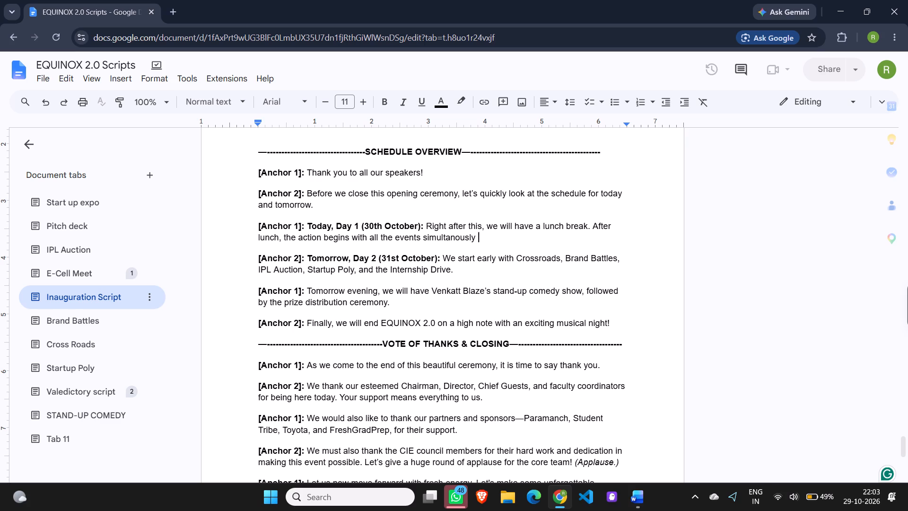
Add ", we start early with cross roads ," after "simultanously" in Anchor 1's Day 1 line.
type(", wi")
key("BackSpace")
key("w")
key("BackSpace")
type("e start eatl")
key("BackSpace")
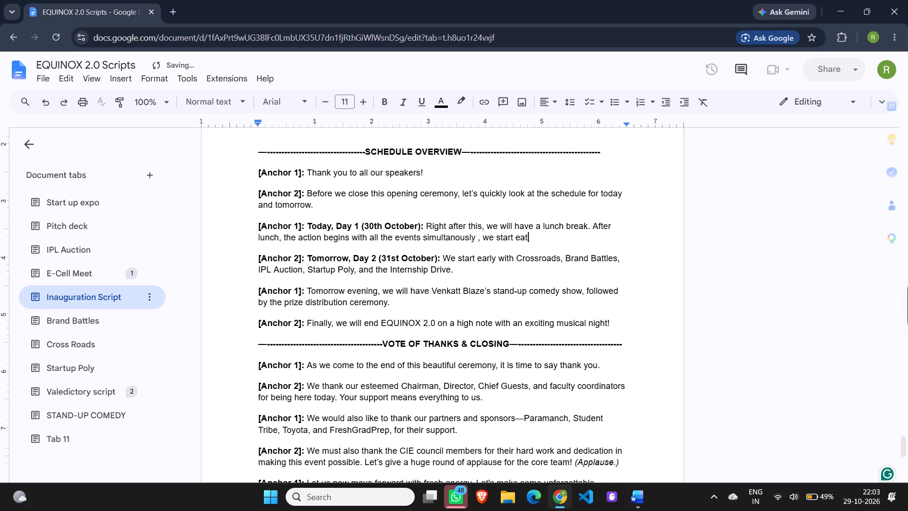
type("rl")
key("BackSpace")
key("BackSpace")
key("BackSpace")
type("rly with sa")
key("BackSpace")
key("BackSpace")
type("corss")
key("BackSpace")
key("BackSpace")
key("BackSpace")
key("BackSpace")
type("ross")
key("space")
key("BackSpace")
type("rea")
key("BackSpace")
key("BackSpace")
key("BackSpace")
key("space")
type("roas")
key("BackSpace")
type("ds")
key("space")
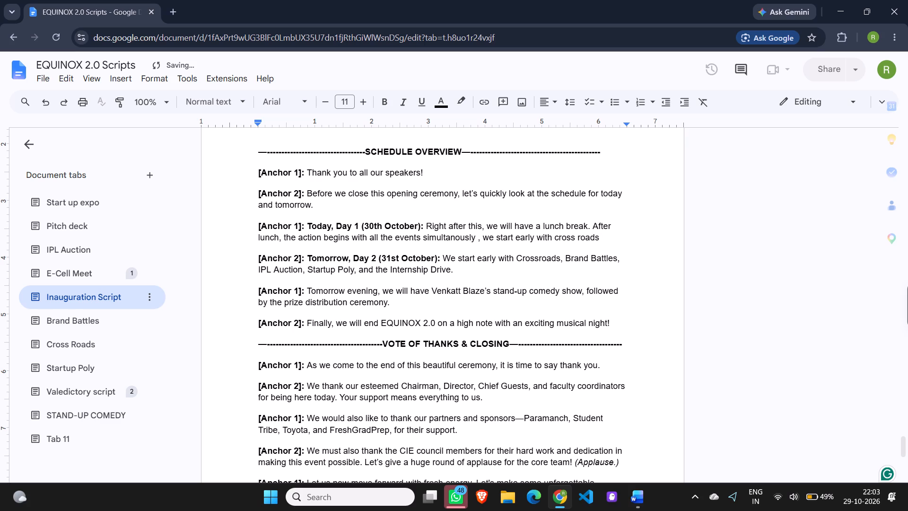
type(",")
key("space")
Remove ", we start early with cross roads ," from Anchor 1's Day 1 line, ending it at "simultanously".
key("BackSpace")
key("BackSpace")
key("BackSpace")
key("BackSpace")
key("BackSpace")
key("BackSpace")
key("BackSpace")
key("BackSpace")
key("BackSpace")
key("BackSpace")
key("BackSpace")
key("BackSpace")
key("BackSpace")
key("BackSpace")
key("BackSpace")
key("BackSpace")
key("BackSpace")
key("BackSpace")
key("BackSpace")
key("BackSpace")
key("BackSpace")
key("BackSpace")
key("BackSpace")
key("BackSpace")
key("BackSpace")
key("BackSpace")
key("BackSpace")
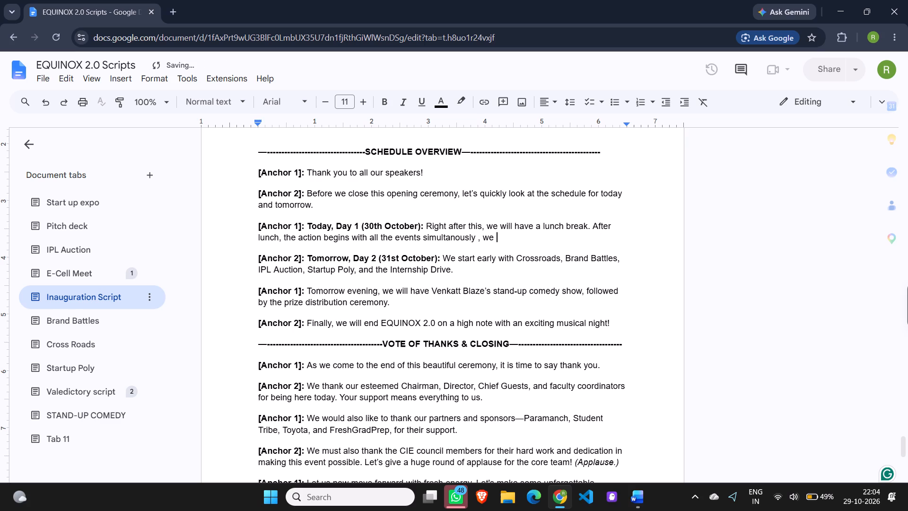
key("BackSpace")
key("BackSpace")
Insert "happen based on your slot selection" between "all the events" and "simultanously" in Anchor 1's Day 1 line.
left_click(395, 238)
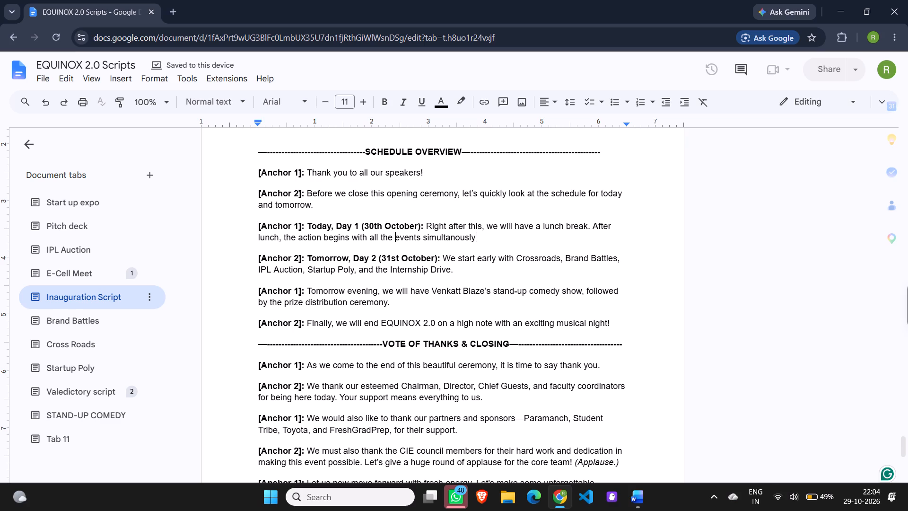
left_click(422, 237)
type("happen based on you")
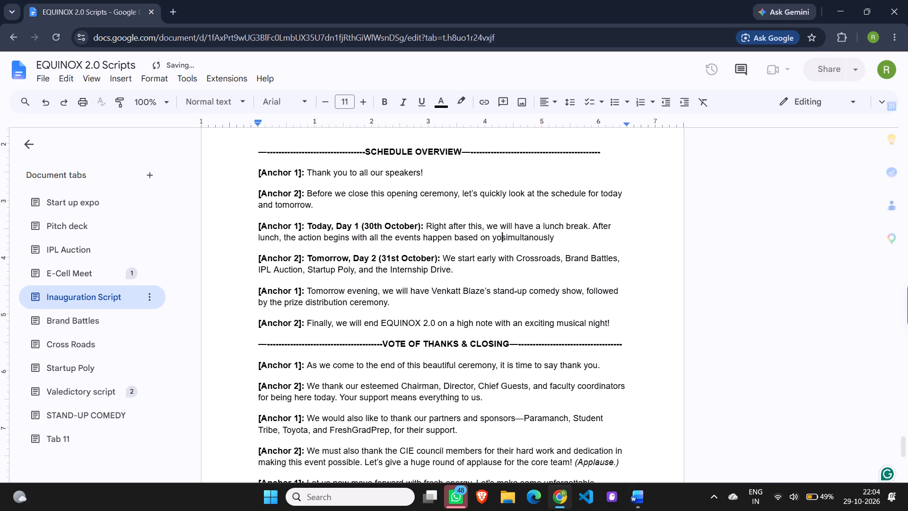
key("space")
key("BackSpace")
type("r slot sele")
key("BackSpace")
key("BackSpace")
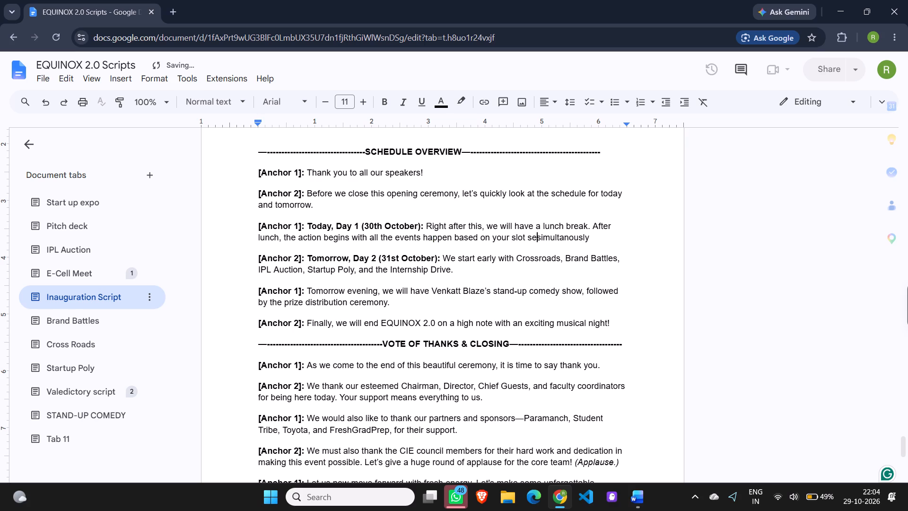
type("lection")
key("space")
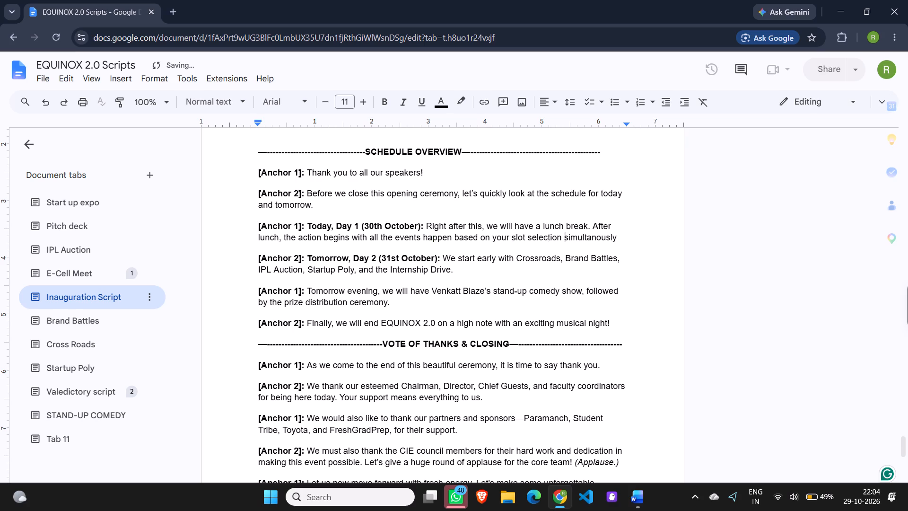
key("BackSpace")
key("space")
Delete the sentence after "Tomorrow, Day 2 (31st October):" in Anchor 2's line, keeping the bold label.
left_click(449, 255)
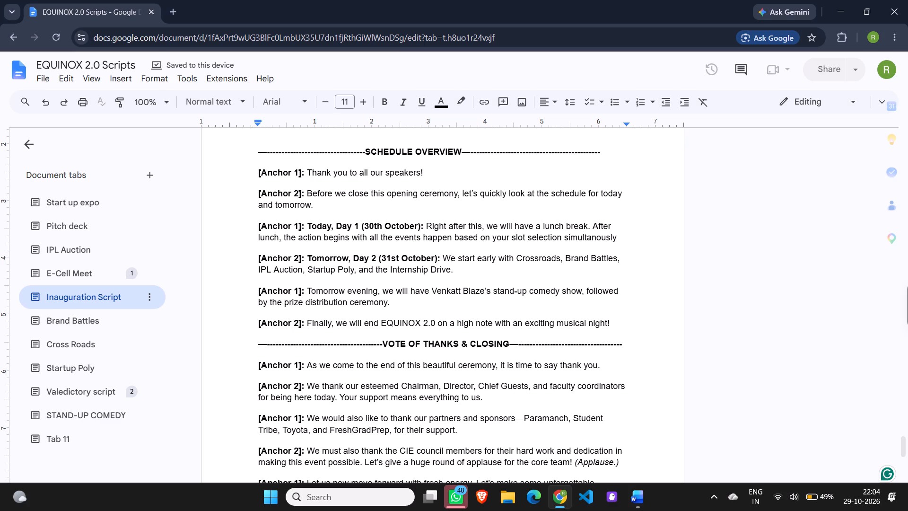
left_click_drag(444, 256, 459, 272)
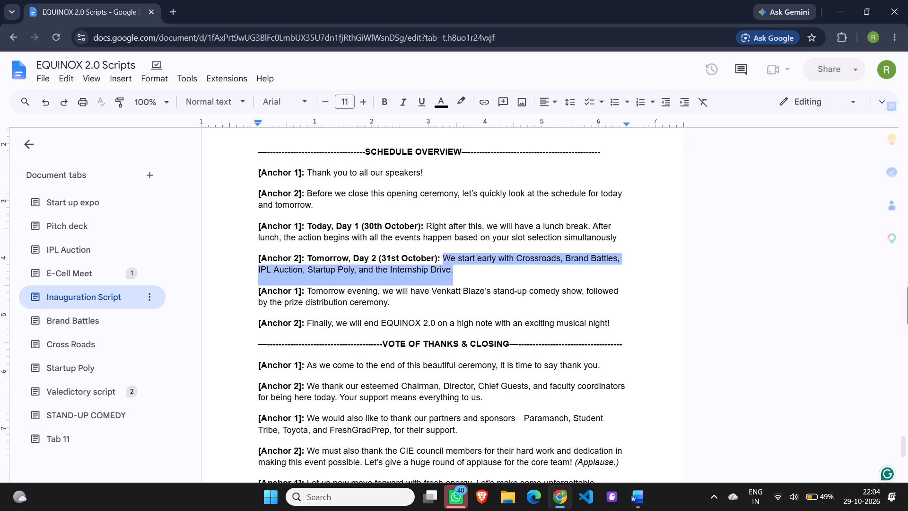
left_click(459, 272)
left_click_drag(459, 272, 445, 263)
key("BackSpace")
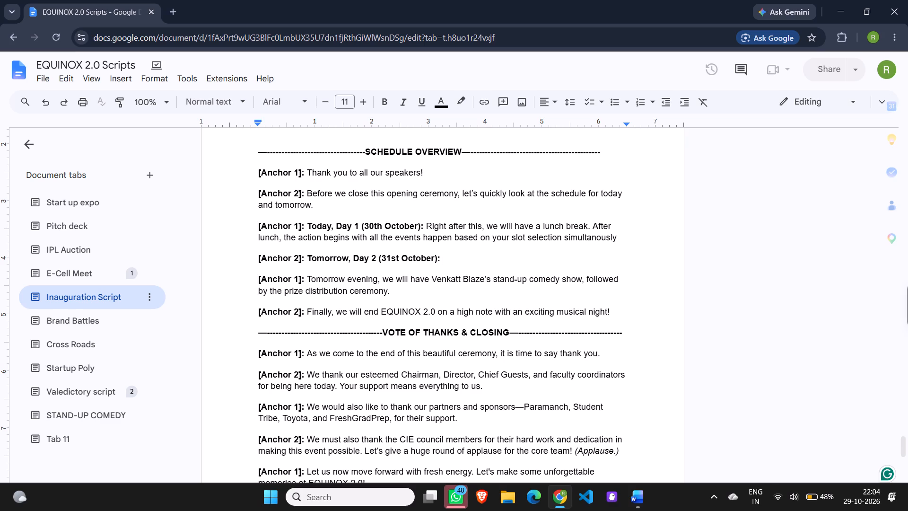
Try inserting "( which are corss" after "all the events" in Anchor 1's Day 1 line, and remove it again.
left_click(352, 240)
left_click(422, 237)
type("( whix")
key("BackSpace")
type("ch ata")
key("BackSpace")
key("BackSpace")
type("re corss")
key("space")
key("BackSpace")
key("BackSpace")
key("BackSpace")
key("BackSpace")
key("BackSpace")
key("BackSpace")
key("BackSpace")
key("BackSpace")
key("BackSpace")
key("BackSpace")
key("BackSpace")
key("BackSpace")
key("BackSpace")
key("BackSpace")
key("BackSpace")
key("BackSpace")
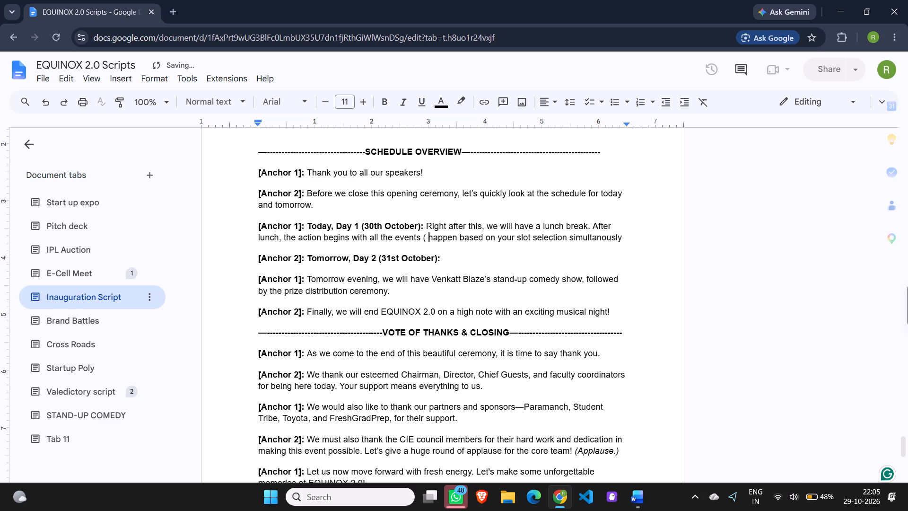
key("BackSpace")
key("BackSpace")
Insert "which are corss roads , ipl auction ," after "all the events" in Anchor 1's Day 1 line.
type("which are cp")
key("BackSpace")
type("orss ra")
key("BackSpace")
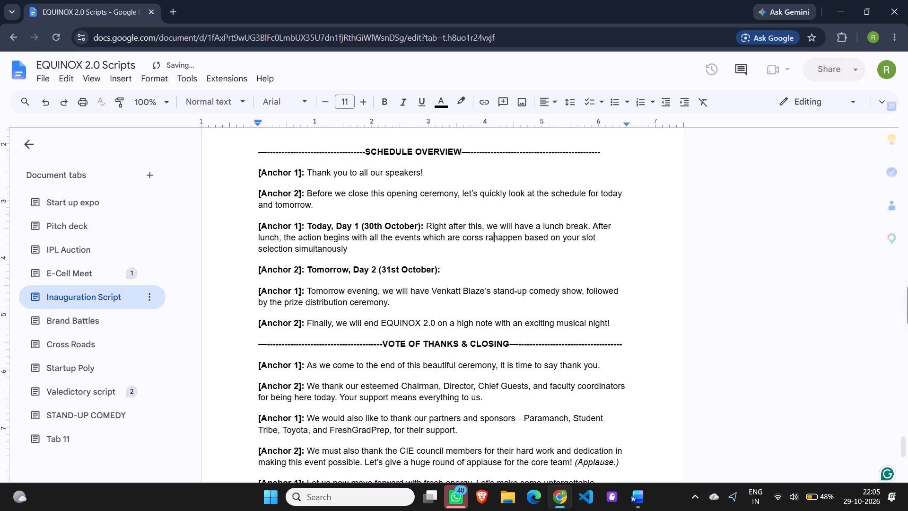
type("oas")
key("BackSpace")
type("ds , o")
key("BackSpace")
type("ipo")
key("BackSpace")
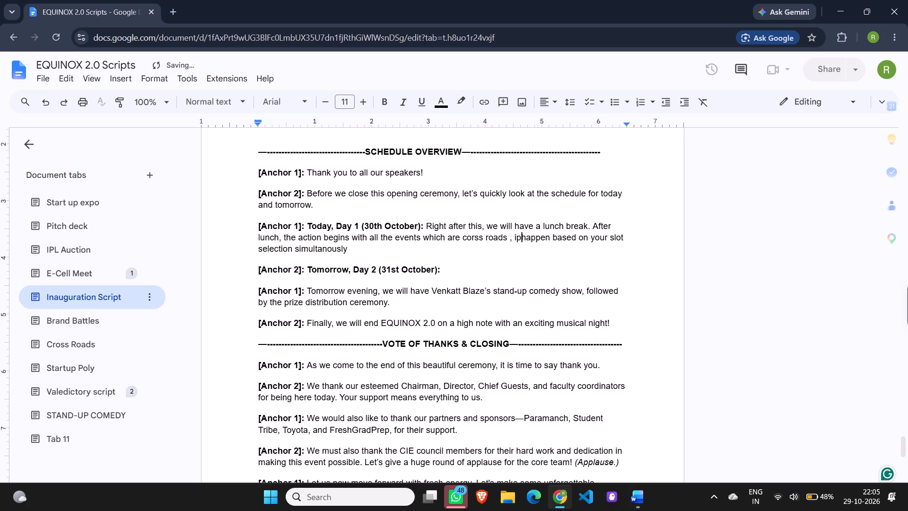
type("l auction ,")
key("space")
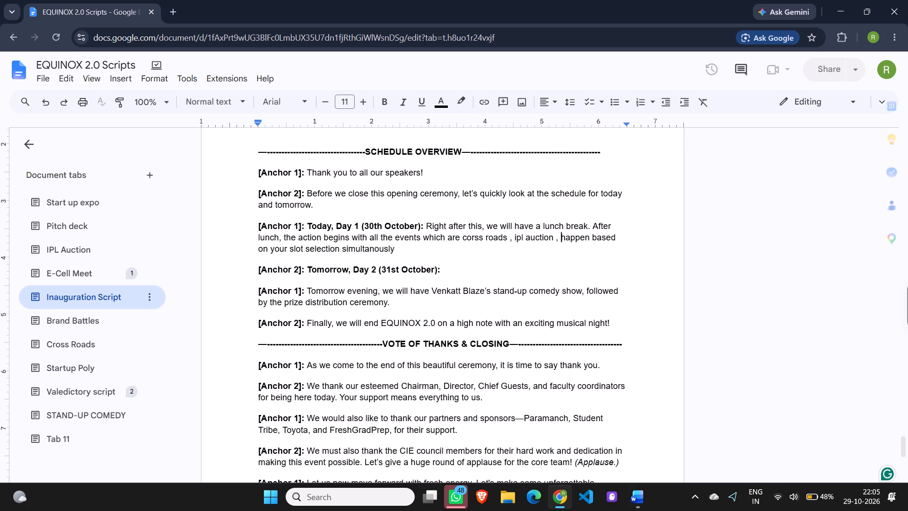
Continue the Day 1 event list after "ipl auction ," with "brand battles, startup poly".
type("brand")
key("space")
type("battles")
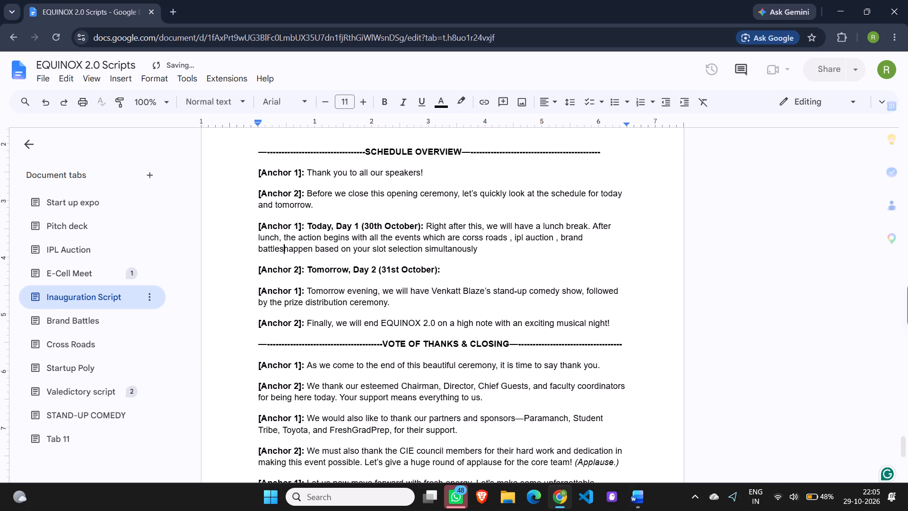
type(",")
key("space")
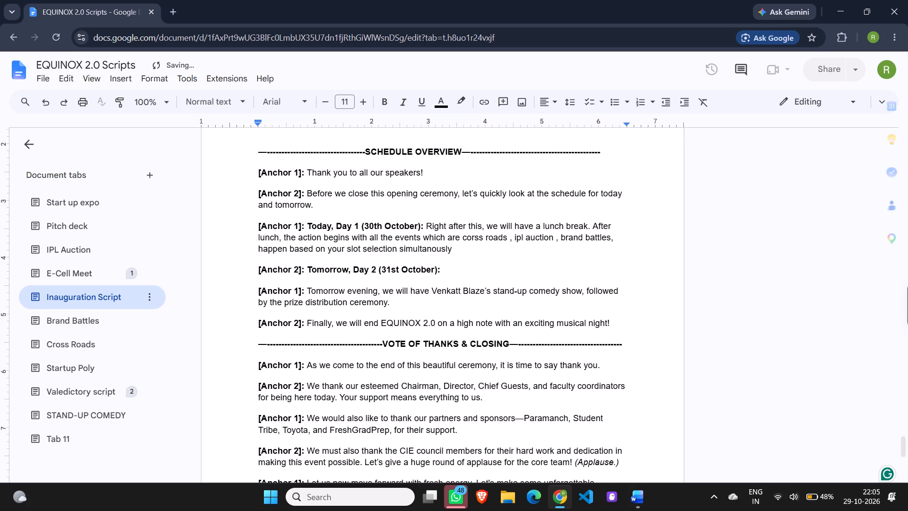
type("star")
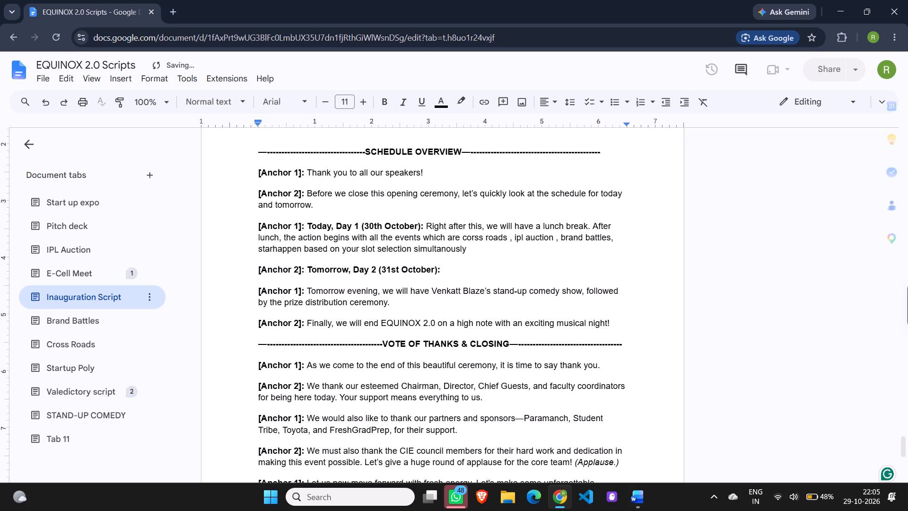
type("up pi")
key("BackSpace")
key("BackSpace")
key("BackSpace")
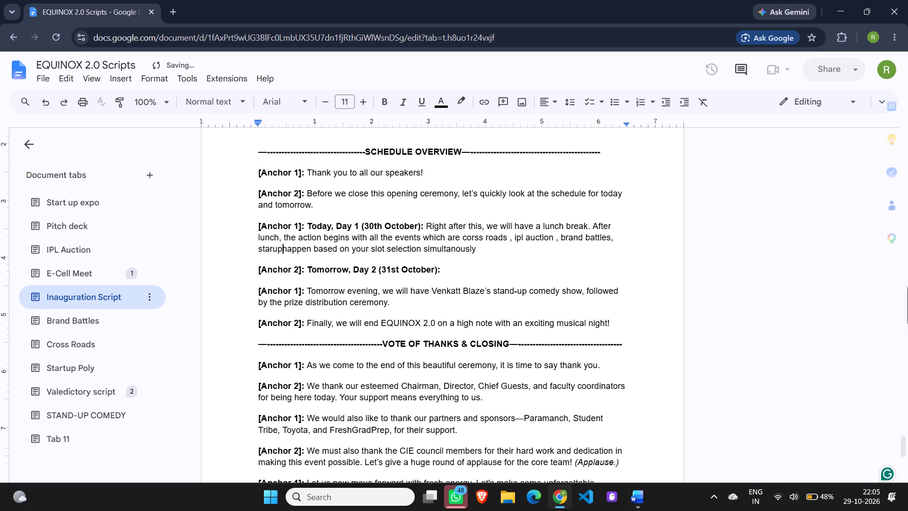
key("BackSpace")
key("BackSpace")
key("BackSpace")
type("rtup poly")
key("space")
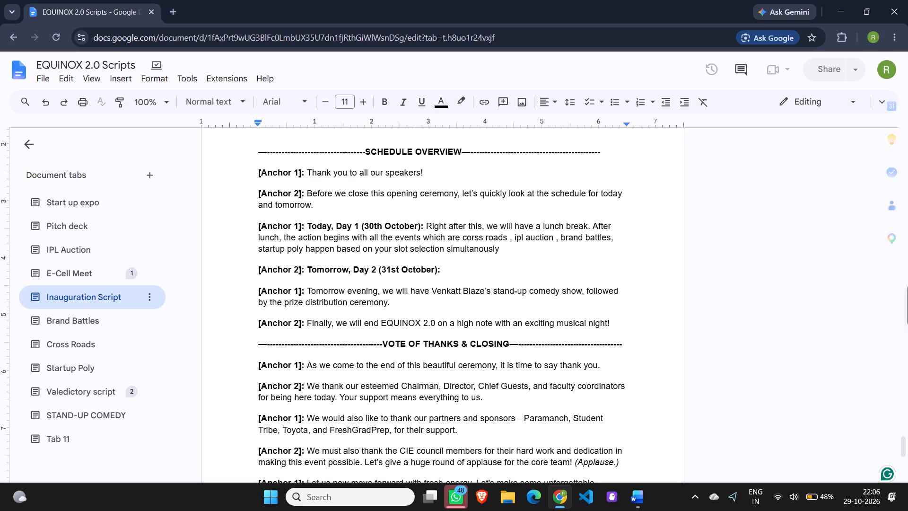
Add ", pitch deck , huslte mania" after "startup poly" in Anchor 1's Day 1 event list.
scroll(423, 321, "down", 1)
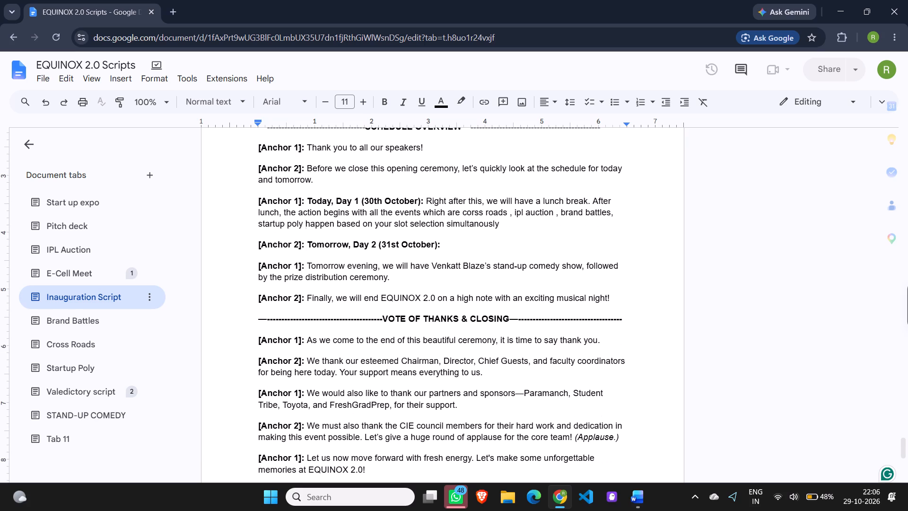
scroll(423, 321, "down", 4)
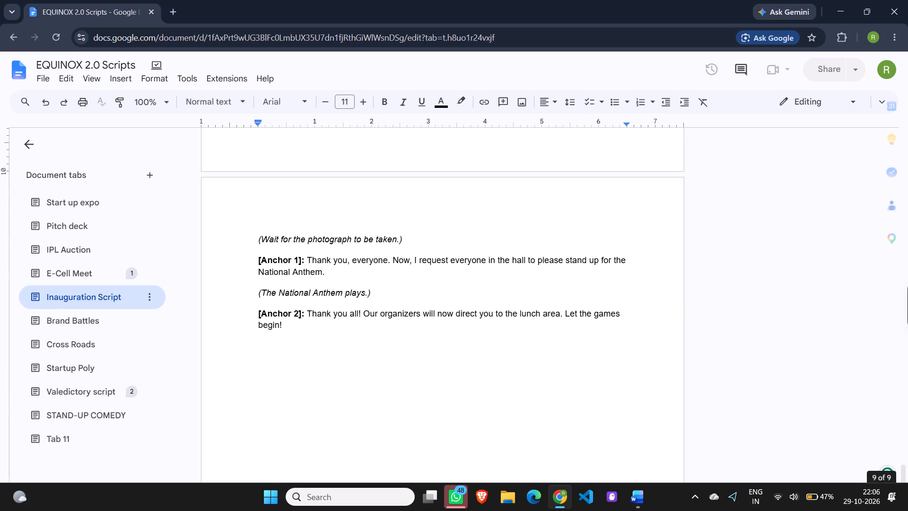
scroll(423, 321, "up", 2)
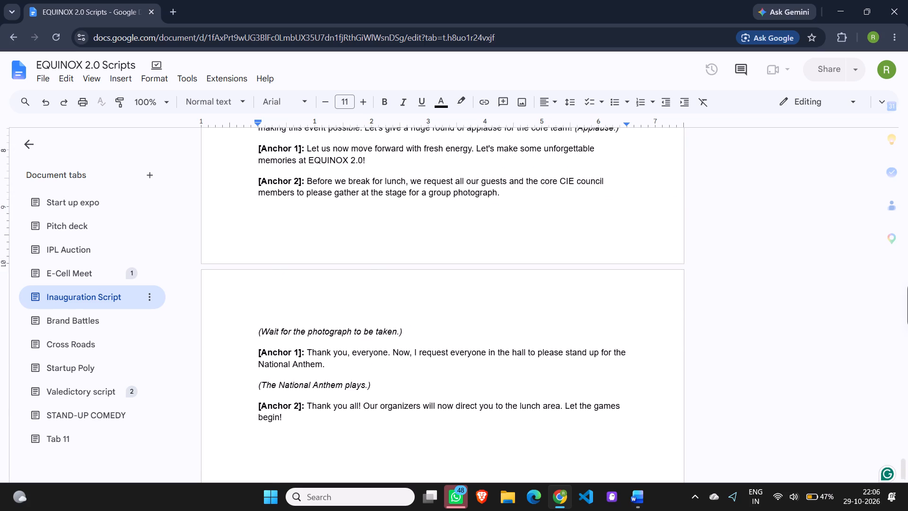
scroll(423, 321, "up", 2)
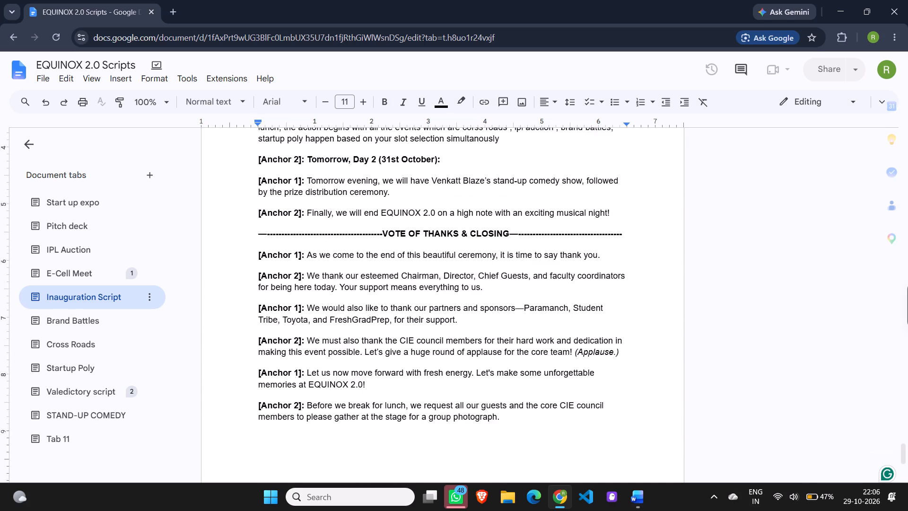
scroll(423, 321, "up", 2)
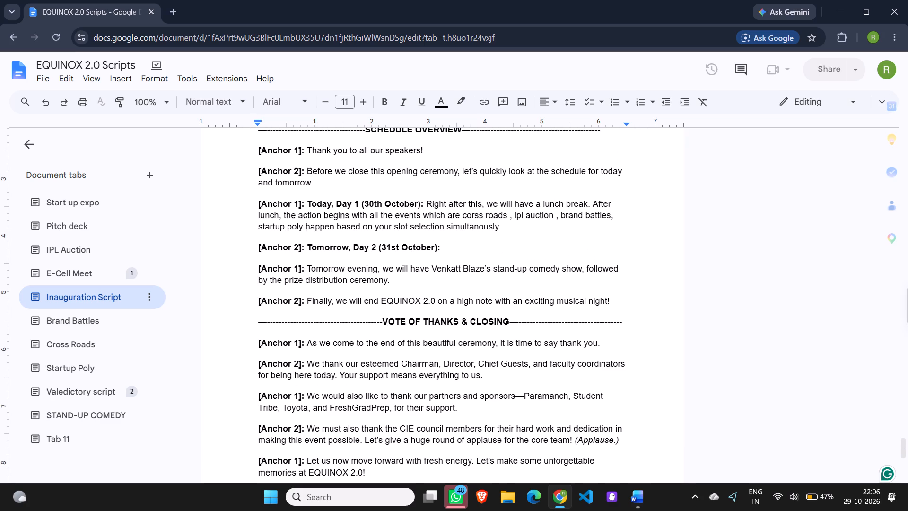
type(", pitch")
key("BackSpace")
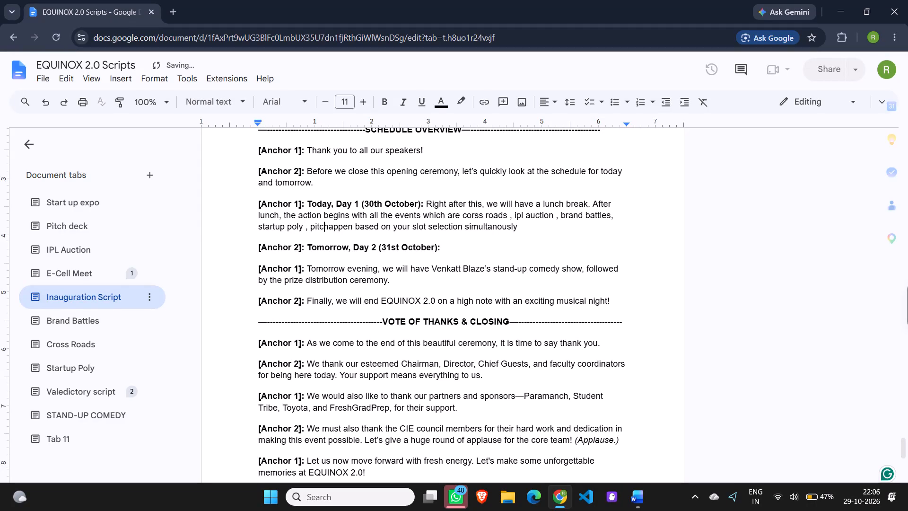
type("h deck")
key("space")
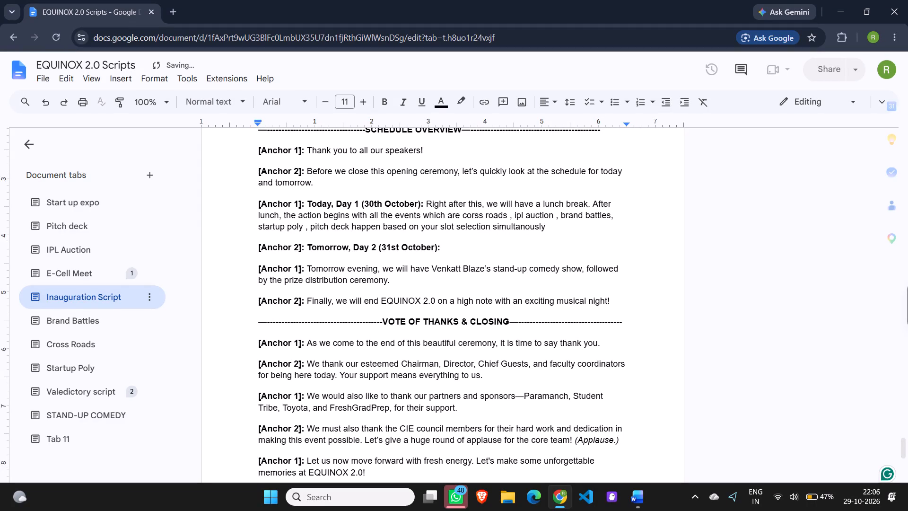
type(",")
key("space")
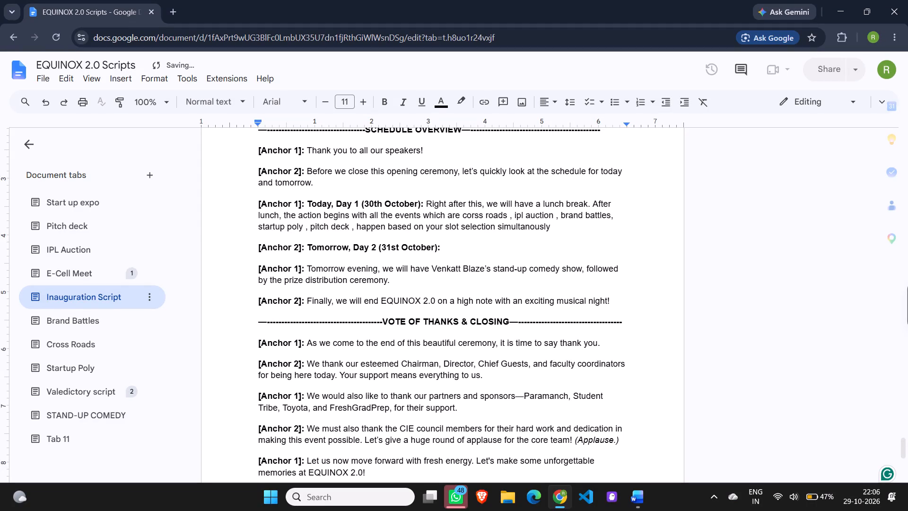
type("huslte mania")
key("space")
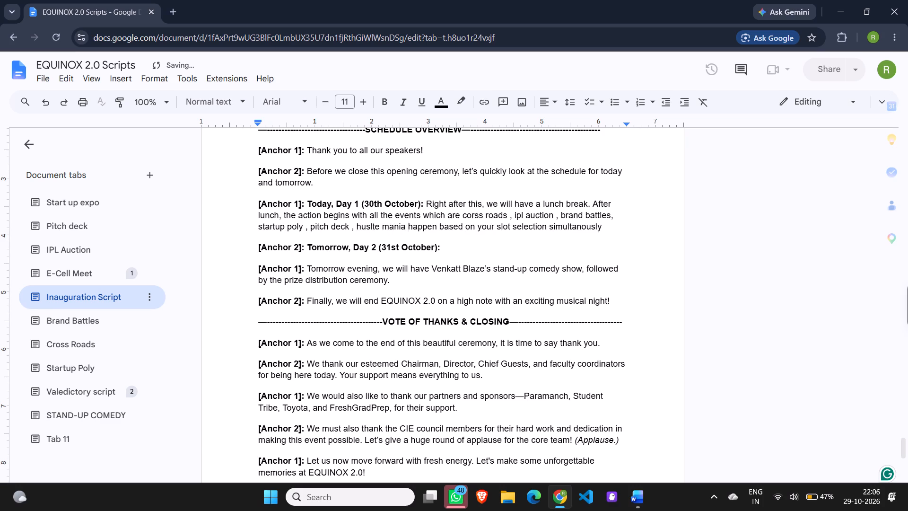
Remove ", huslte mania" from Anchor 1's Day 1 event list so that it ends with "pitch deck" before "happen".
key("BackSpace")
key("BackSpace")
key("BackSpace")
key("BackSpace")
key("BackSpace")
key("BackSpace")
key("BackSpace")
key("BackSpace")
key("BackSpace")
key("BackSpace")
key("BackSpace")
key("BackSpace")
key("BackSpace")
key("BackSpace")
key("BackSpace")
key("BackSpace")
key("BackSpace")
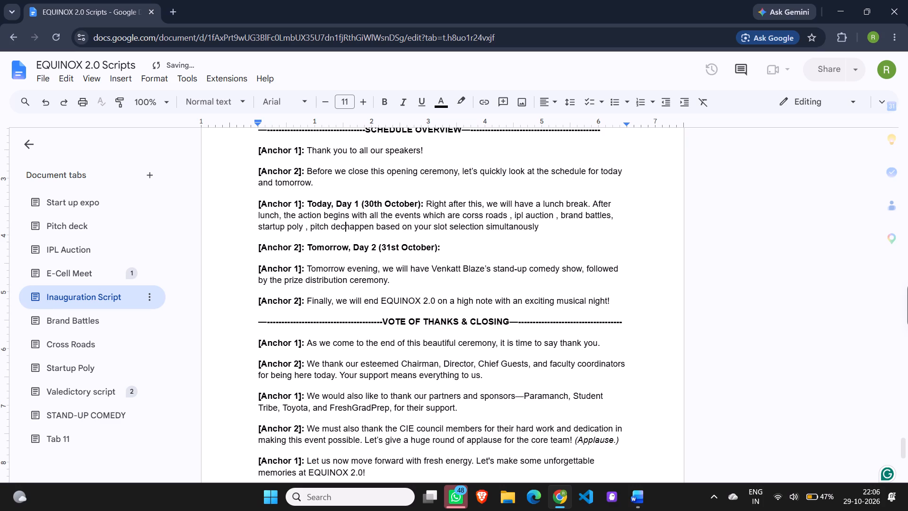
type("k")
key("space")
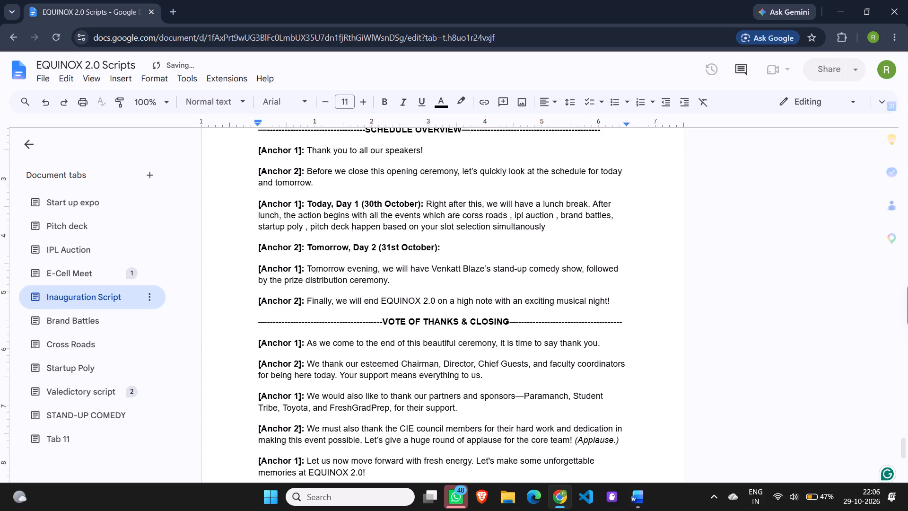
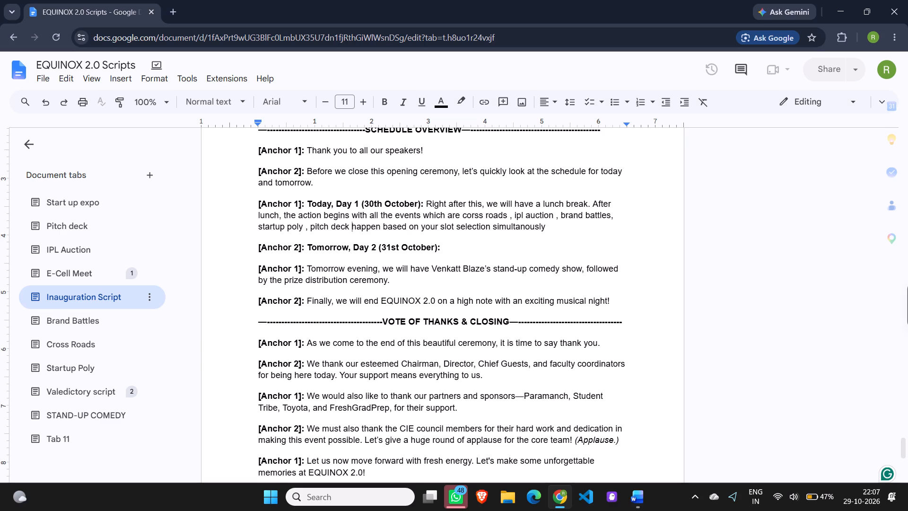
Append "and evening" after "simultanously" at the end of Anchor 1's Day 1 line.
left_click(554, 229)
type("and")
key("space")
key("a")
key("BackSpace")
type("evening")
key("space")
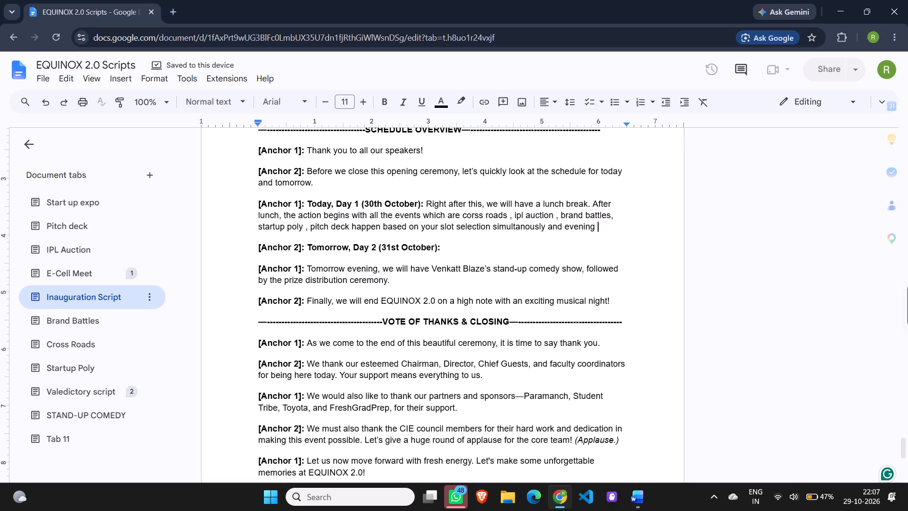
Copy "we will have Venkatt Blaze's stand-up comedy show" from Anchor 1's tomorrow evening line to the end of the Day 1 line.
left_click_drag(381, 265, 398, 279)
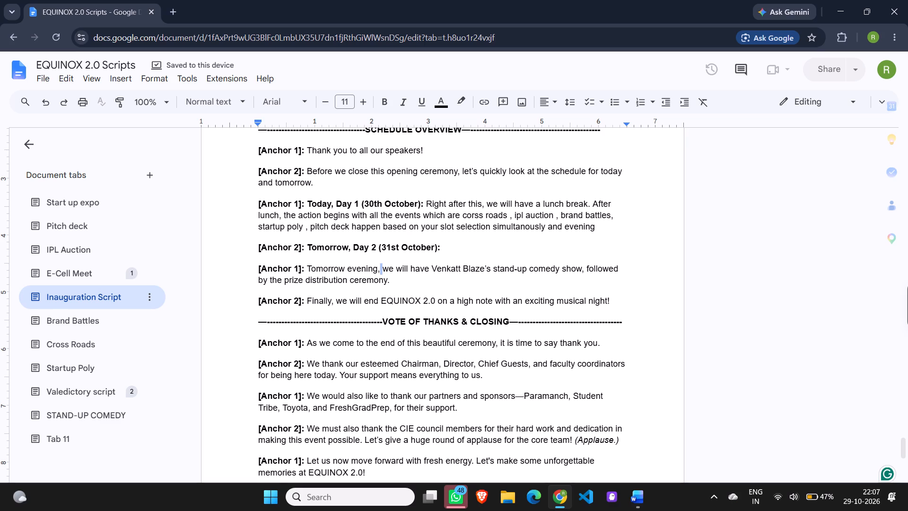
left_click_drag(398, 279, 398, 278)
left_click(398, 278)
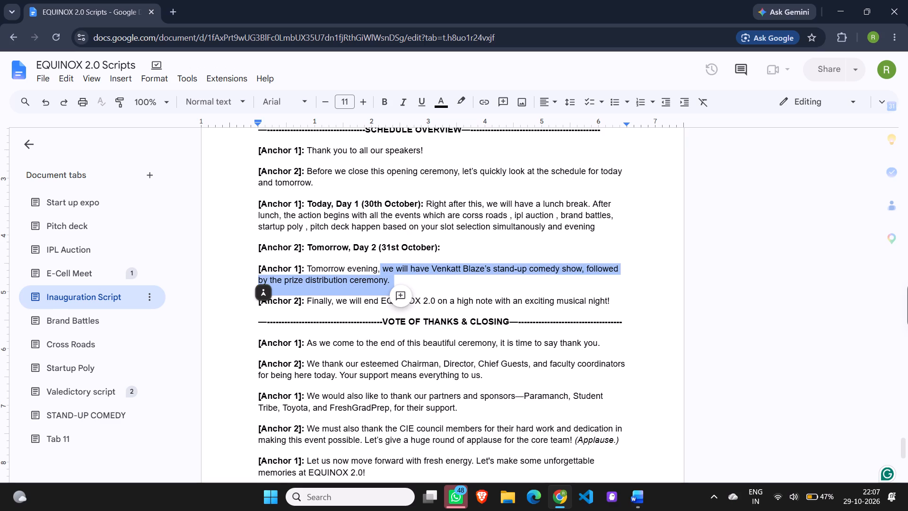
left_click_drag(398, 278, 518, 270)
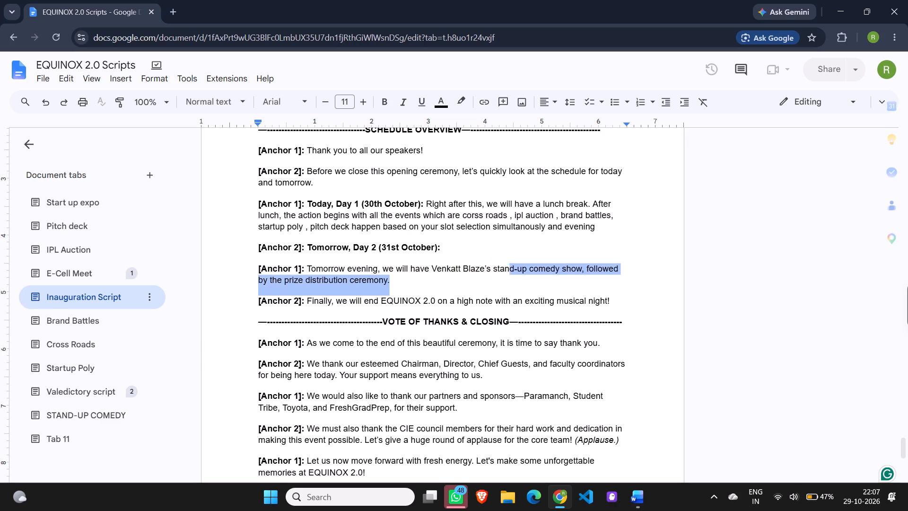
left_click_drag(518, 270, 583, 268)
left_click(583, 268)
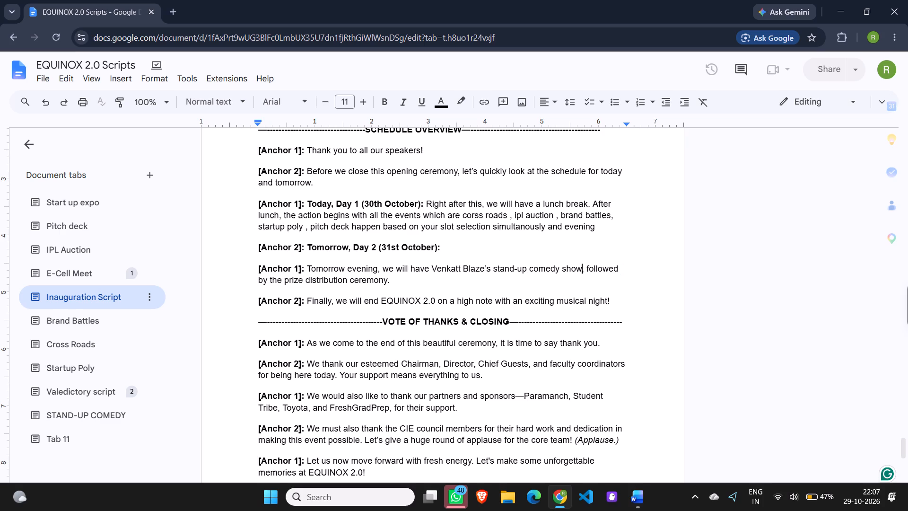
left_click_drag(384, 269, 531, 258)
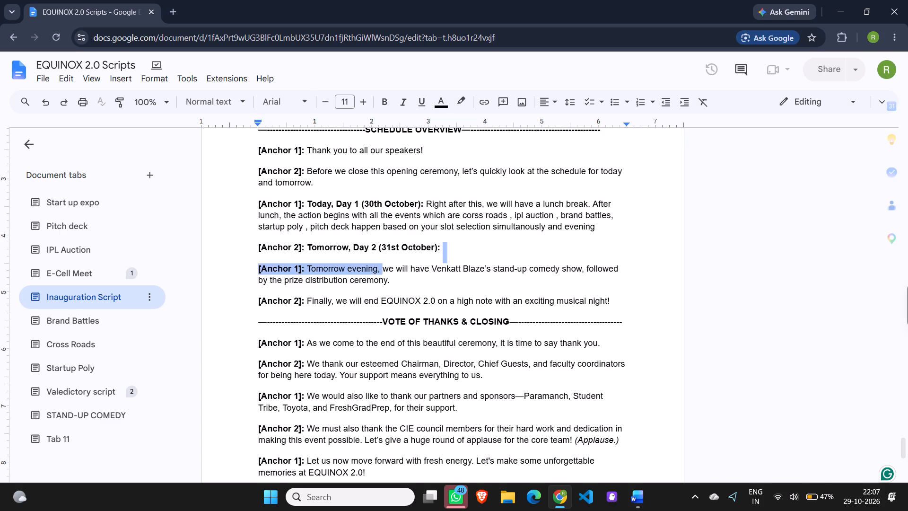
left_click_drag(531, 258, 582, 265)
key("ctrl+c")
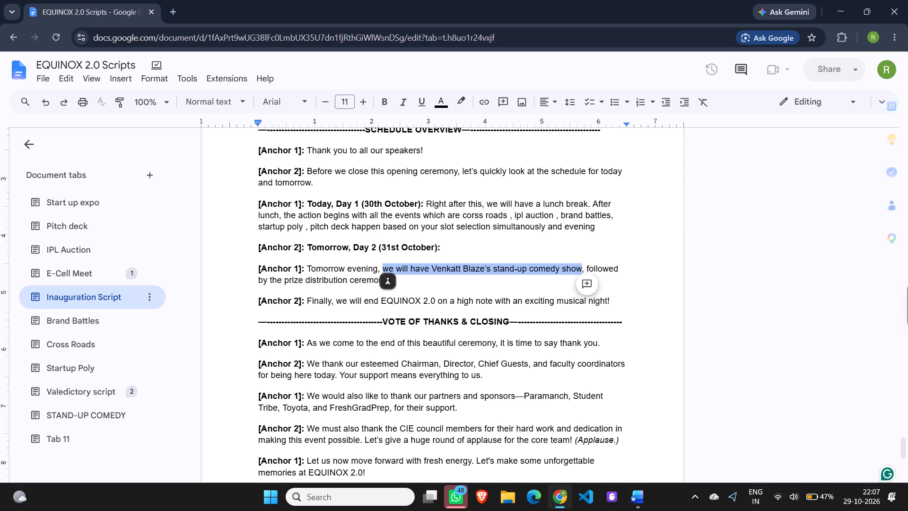
left_click(620, 226)
key("ctrl+v")
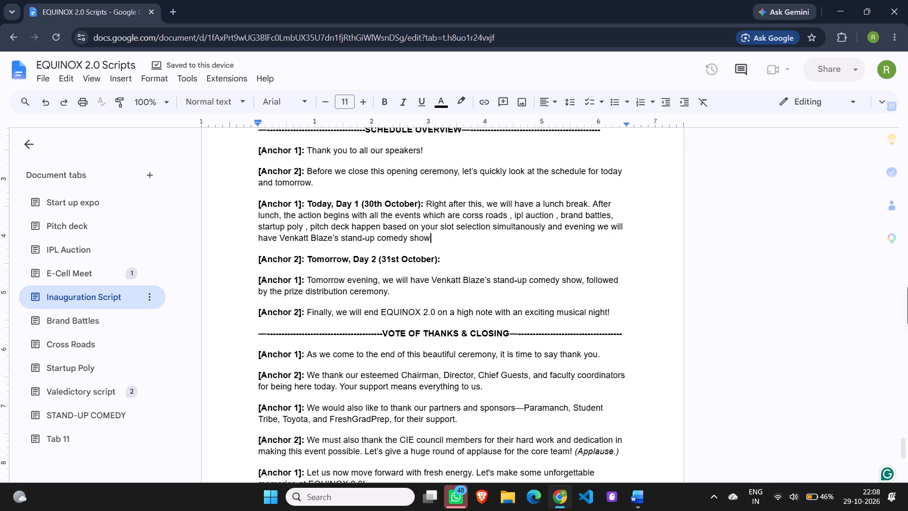
Replace Anchor 1's "Tomorrow evening" sentence under Day 2 with "well start", keeping the speaker label.
left_click_drag(390, 291, 314, 278)
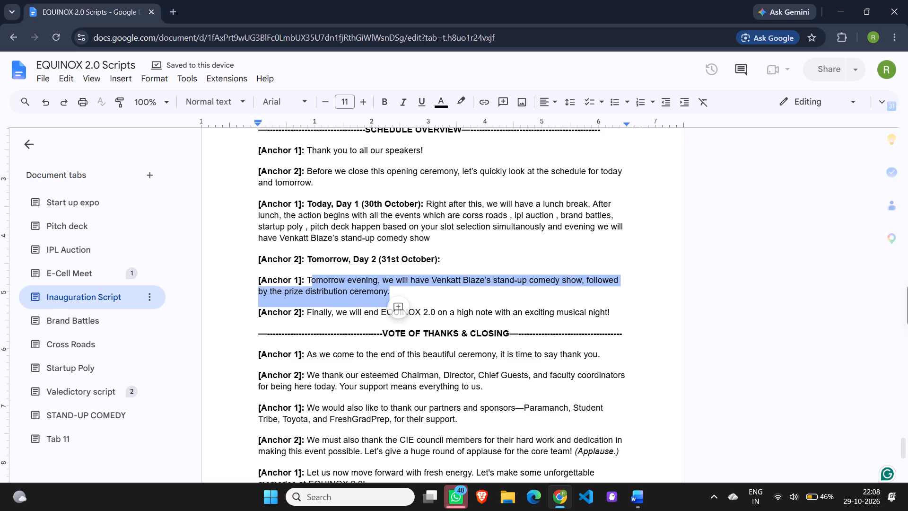
key("BackSpace")
key("BackSpace")
type("we")
key("BackSpace")
type("ll")
key("space")
key("BackSpace")
key("BackSpace")
key("BackSpace")
type("ell star")
key("BackSpace")
type("rtu")
key("BackSpace")
key("space")
type("the")
key("space")
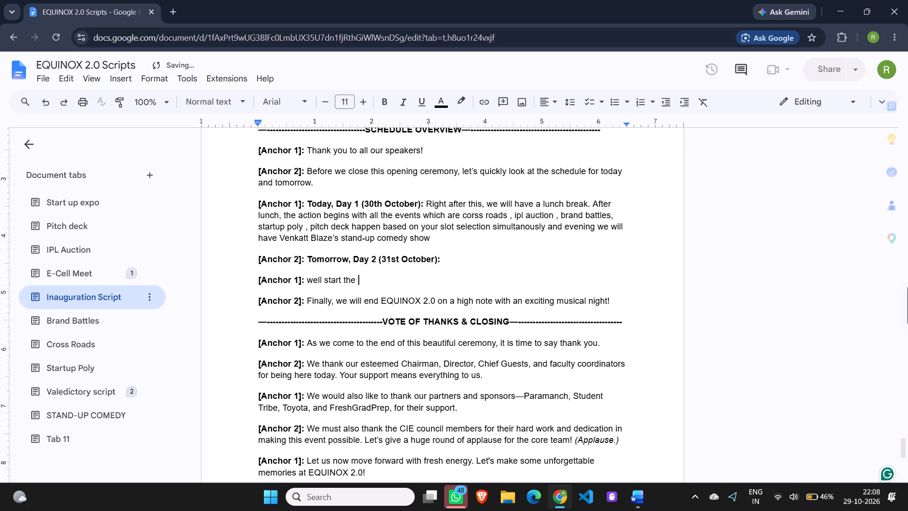
key("BackSpace")
key("BackSpace")
key("BackSpace")
key("BackSpace")
Continue Anchor 1's Day 2 line after "well start" with "early with all the events".
type("all")
key("BackSpace")
key("BackSpace")
key("BackSpace")
type("early with the")
key("space")
key("BackSpace")
key("BackSpace")
key("BackSpace")
key("BackSpace")
key("BackSpace")
key("BackSpace")
key("BackSpace")
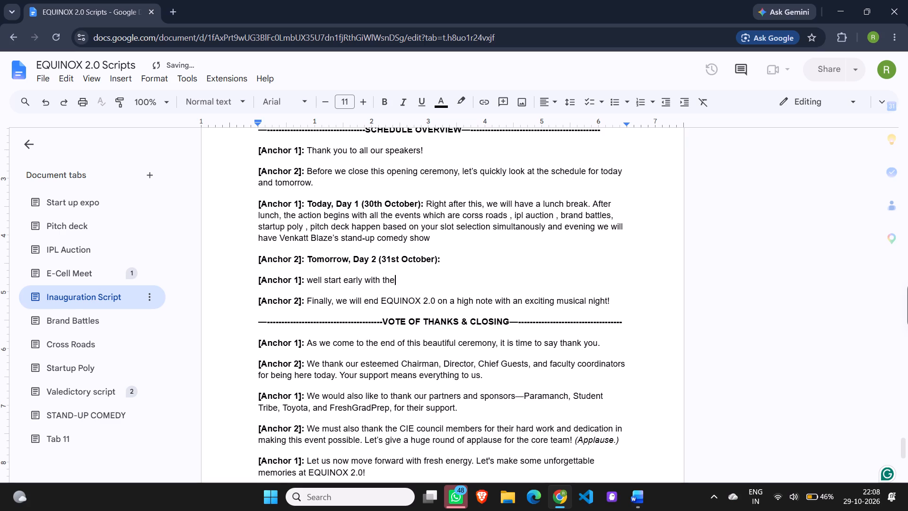
type("th all the evtns")
key("space")
key("BackSpace")
key("BackSpace")
key("BackSpace")
key("BackSpace")
type("ents at")
key("space")
key("9")
key("BackSpace")
key("BackSpace")
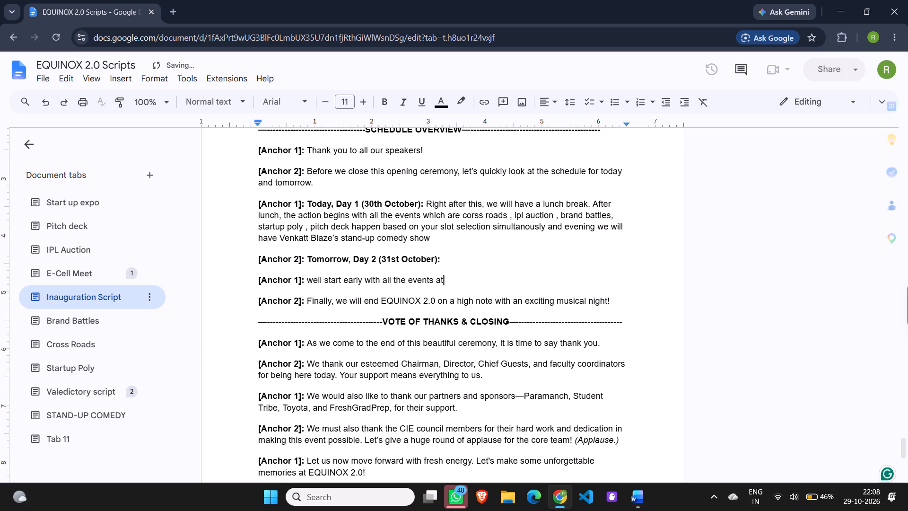
key("BackSpace")
key("BackSpace")
Add the start time "from 9:30 am" after "all the events" in Anchor 1's Day 2 line.
type("from 9:")
type("30 pm")
key("space")
key("BackSpace")
key("BackSpace")
key("BackSpace")
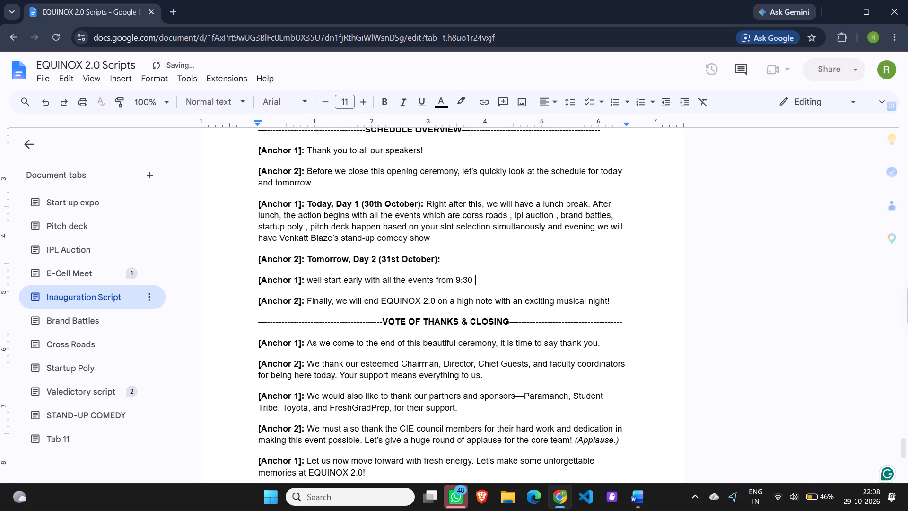
type("am")
key("space")
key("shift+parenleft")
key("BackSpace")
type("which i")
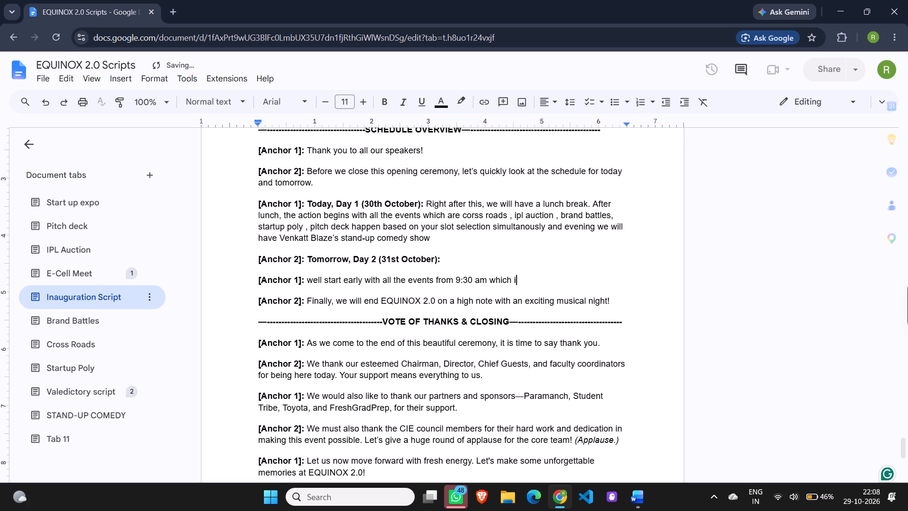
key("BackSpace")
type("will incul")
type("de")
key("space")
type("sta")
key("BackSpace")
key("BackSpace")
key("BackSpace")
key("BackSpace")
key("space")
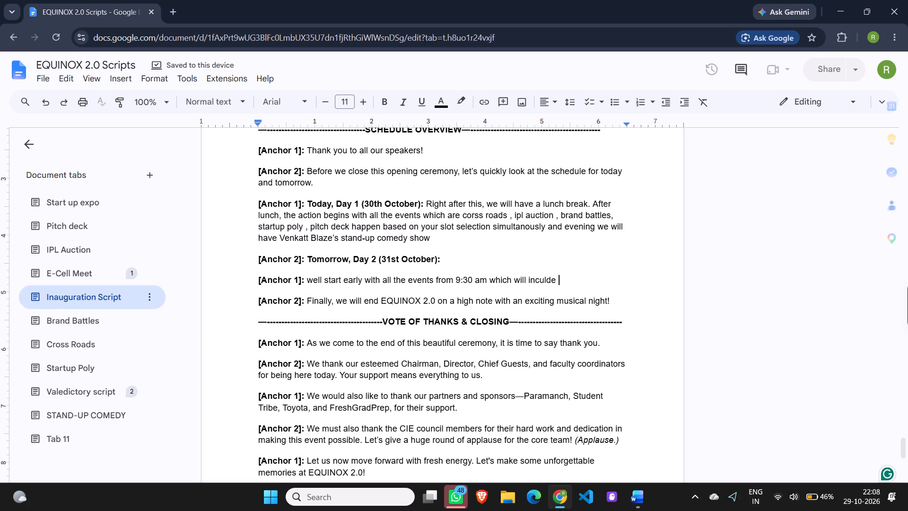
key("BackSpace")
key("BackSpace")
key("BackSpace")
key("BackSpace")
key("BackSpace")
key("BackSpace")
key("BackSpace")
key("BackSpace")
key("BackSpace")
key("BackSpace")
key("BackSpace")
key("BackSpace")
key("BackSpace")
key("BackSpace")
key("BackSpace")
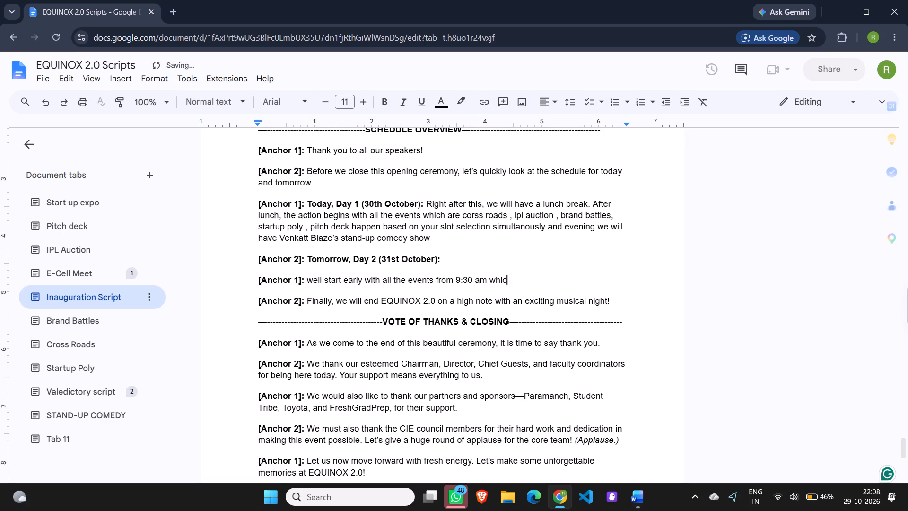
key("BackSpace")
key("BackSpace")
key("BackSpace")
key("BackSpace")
Replace "am" after "9:30" in Anchor 1's Day 2 line with "and".
key("BackSpace")
key("BackSpace")
key("BackSpace")
type("and")
key("space")
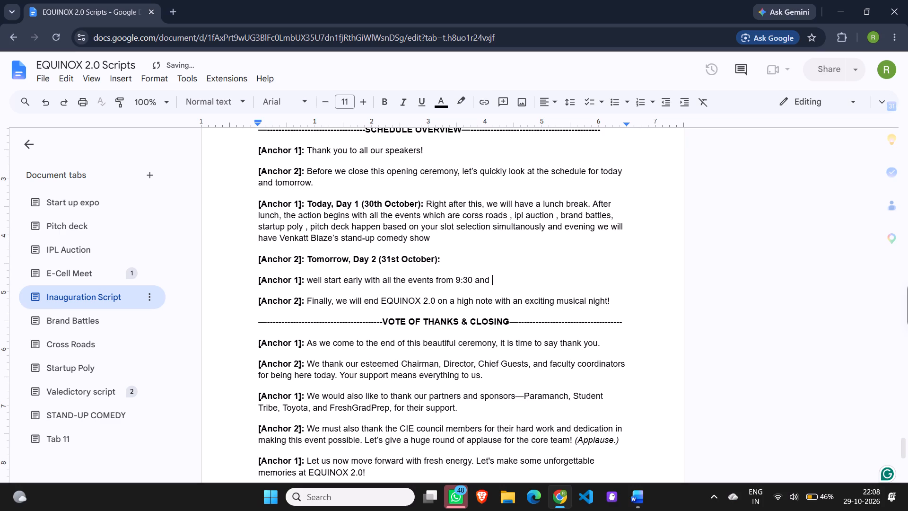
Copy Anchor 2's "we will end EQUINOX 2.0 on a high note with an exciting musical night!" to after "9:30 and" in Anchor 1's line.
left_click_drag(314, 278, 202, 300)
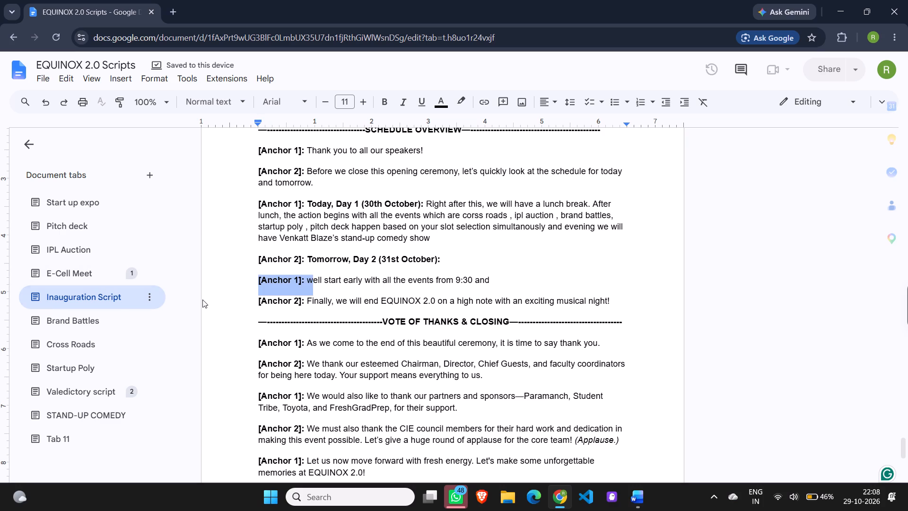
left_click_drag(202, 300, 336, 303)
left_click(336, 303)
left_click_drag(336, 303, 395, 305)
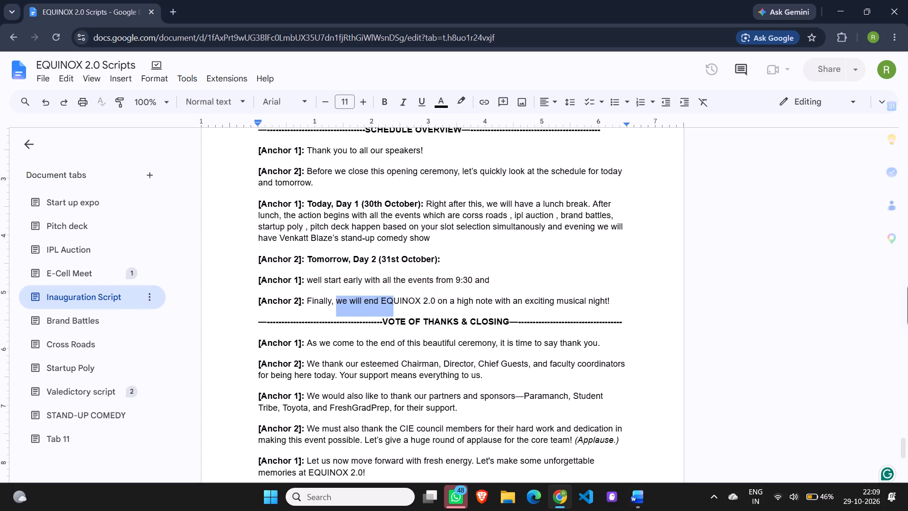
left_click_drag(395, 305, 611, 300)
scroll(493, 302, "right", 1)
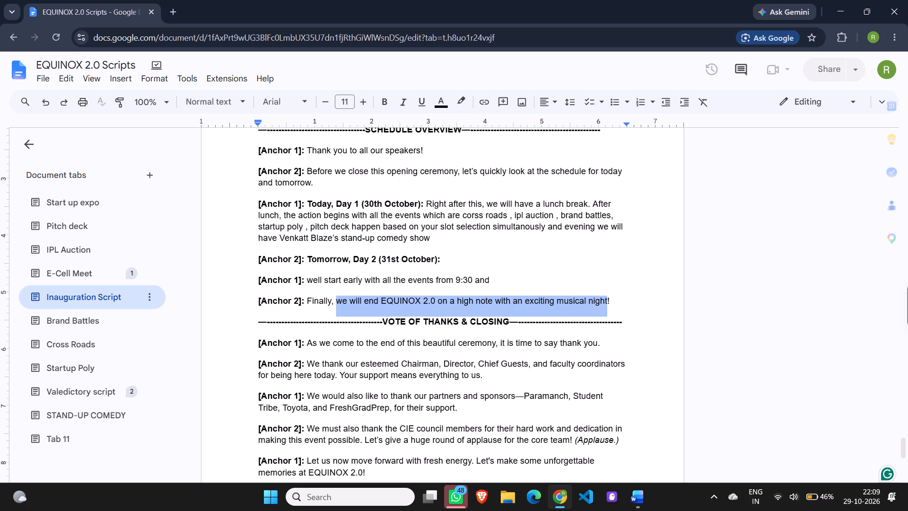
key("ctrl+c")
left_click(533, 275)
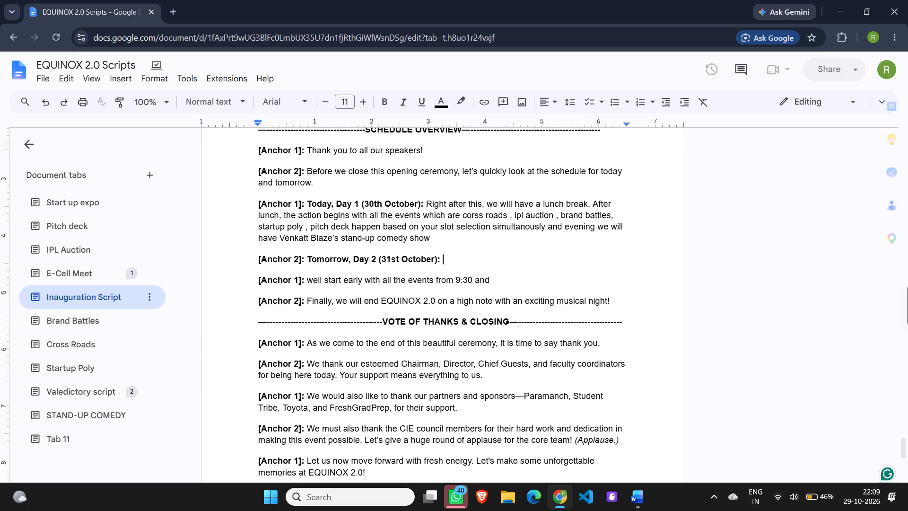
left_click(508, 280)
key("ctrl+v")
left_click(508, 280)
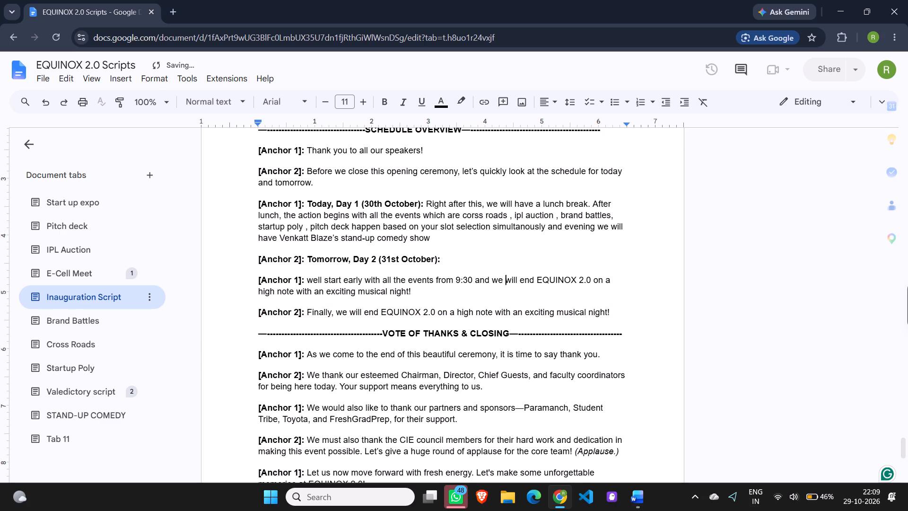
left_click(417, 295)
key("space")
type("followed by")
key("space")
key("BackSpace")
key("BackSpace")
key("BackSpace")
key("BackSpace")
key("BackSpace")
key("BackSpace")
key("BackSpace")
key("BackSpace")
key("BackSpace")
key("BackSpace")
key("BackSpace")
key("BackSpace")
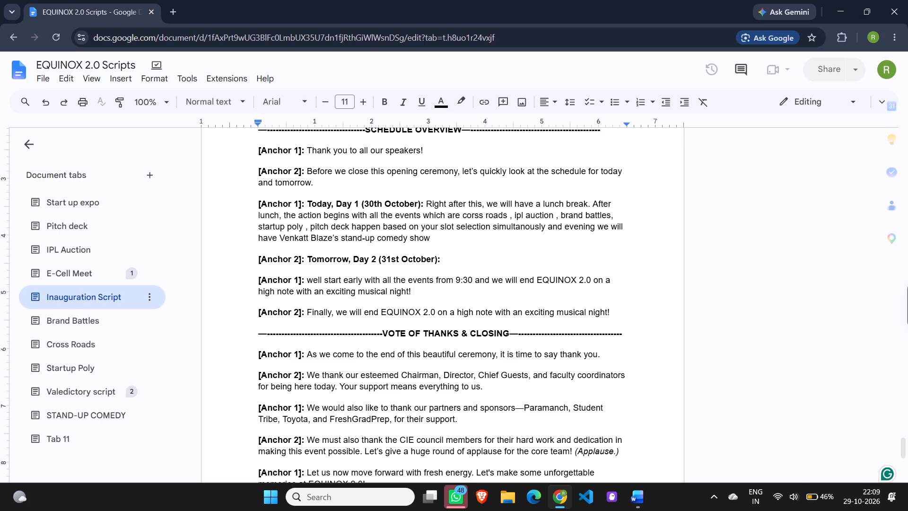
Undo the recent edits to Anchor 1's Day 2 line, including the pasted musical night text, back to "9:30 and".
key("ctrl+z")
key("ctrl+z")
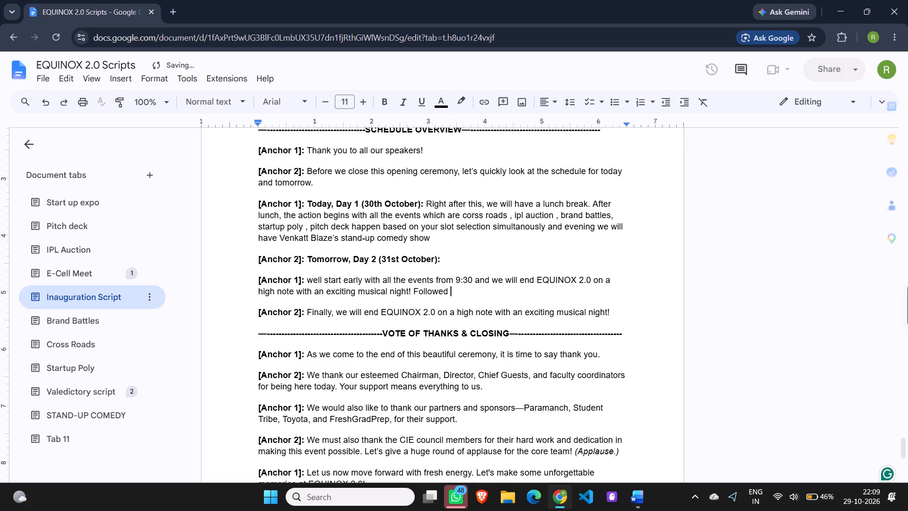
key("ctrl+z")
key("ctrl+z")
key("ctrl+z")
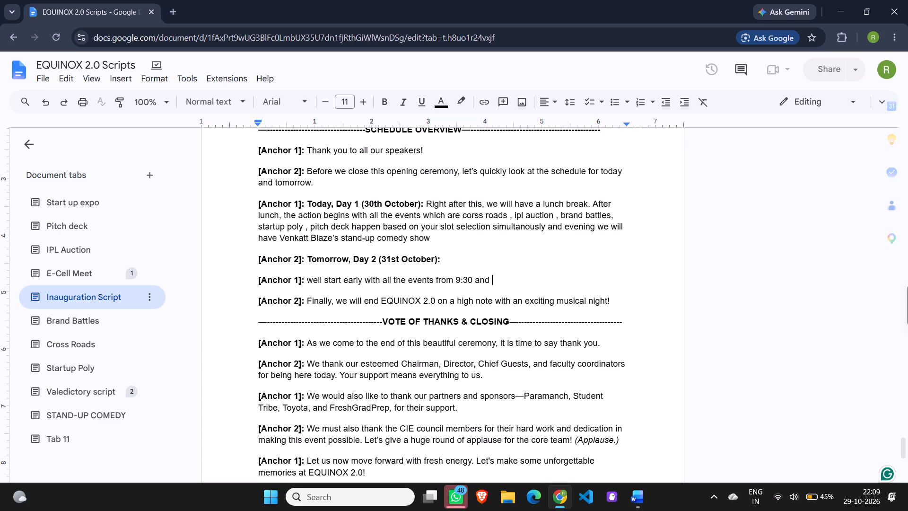
Continue Anchor 1's Day 2 line after "9:30 and" with "then after well start with the most awaited session".
type("then after")
key("space")
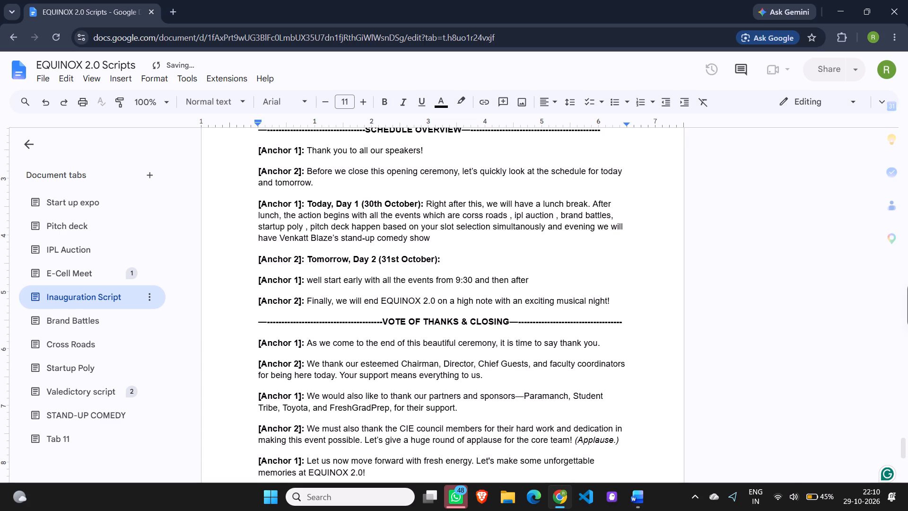
type("well start witht eh")
key("BackSpace")
key("BackSpace")
key("BackSpace")
key("BackSpace")
key("space")
type("tge")
key("space")
key("BackSpace")
key("BackSpace")
key("BackSpace")
type("he most awaited see")
key("BackSpace")
type("ssion t")
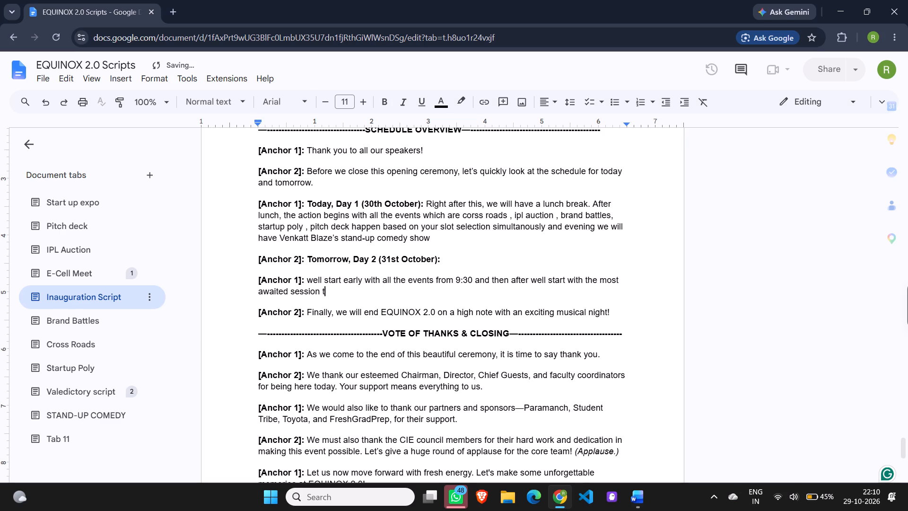
Finish Anchor 1's Day 2 sentence with "i.e prize distributions.".
key("BackSpace")
key("i")
type(".e")
key("space")
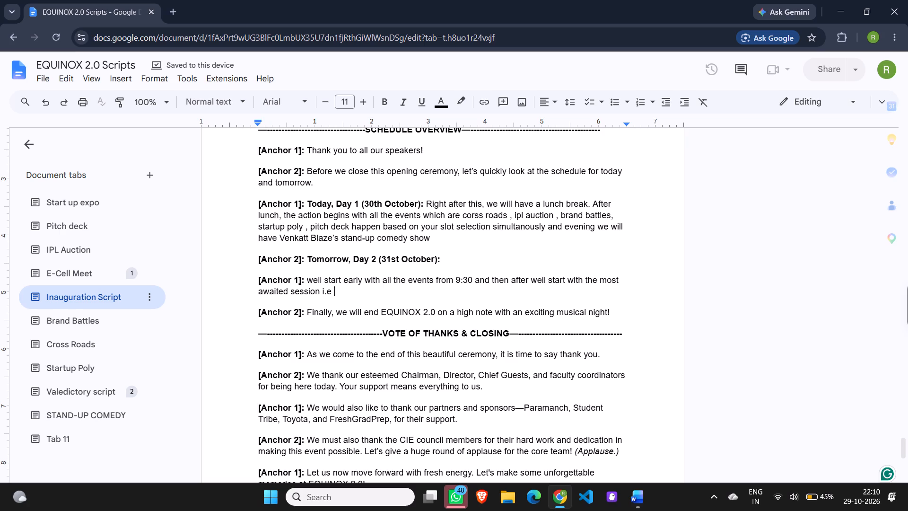
type("prixe")
key("space")
key("BackSpace")
key("BackSpace")
key("BackSpace")
type("ze distru")
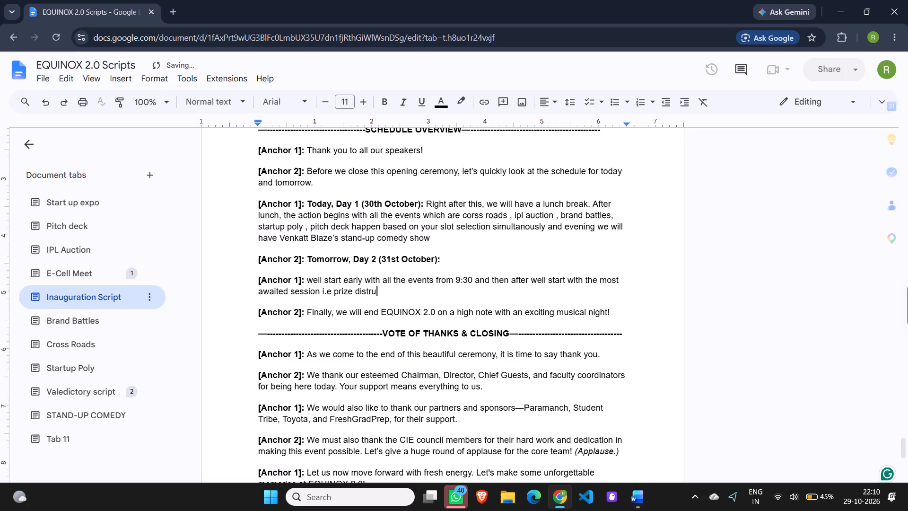
key("BackSpace")
type("ibutions")
key("space")
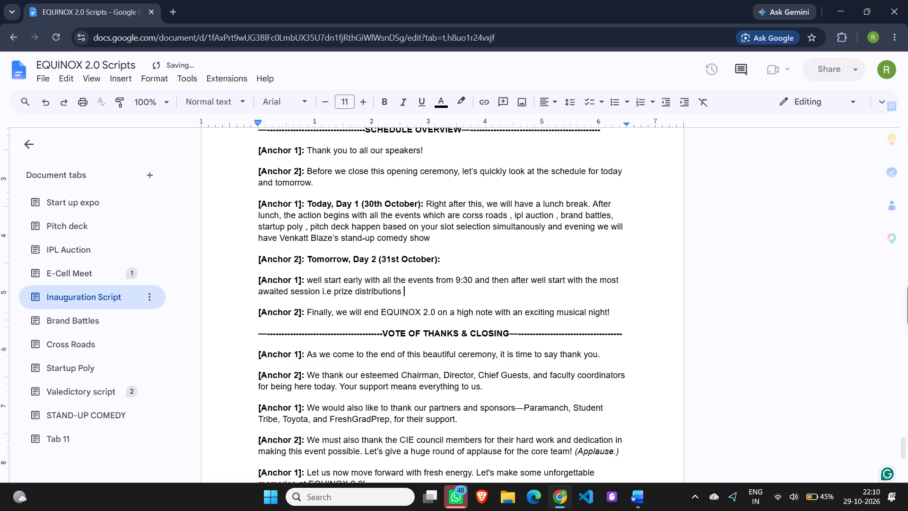
key("BackSpace")
key("comma")
key("BackSpace")
key("period")
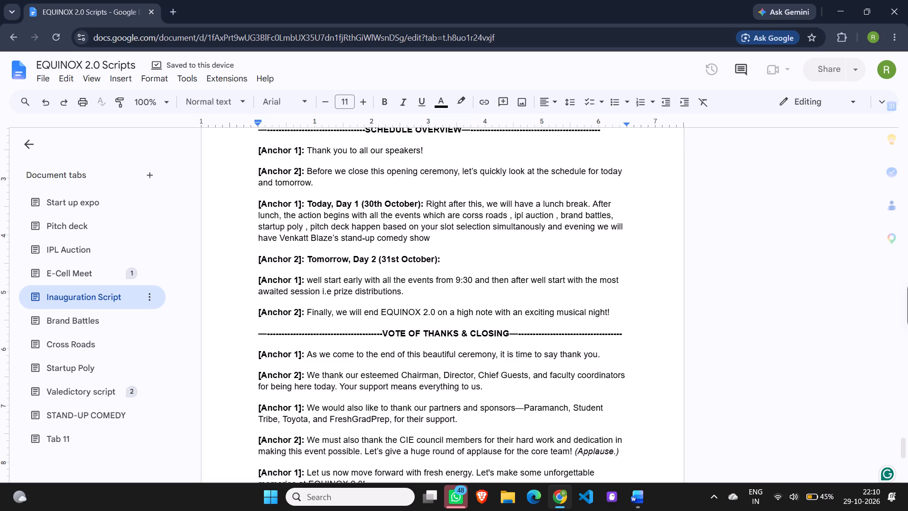
Copy the whole Schedule Overview section, from its heading through Anchor 2's musical night line.
left_click_drag(616, 309, 269, 123)
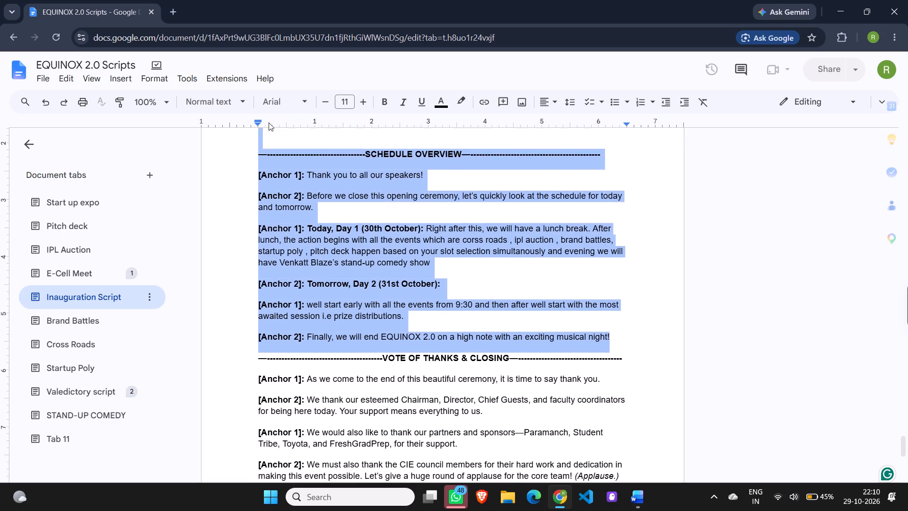
left_click_drag(269, 123, 256, 280)
key("ctrl+c")
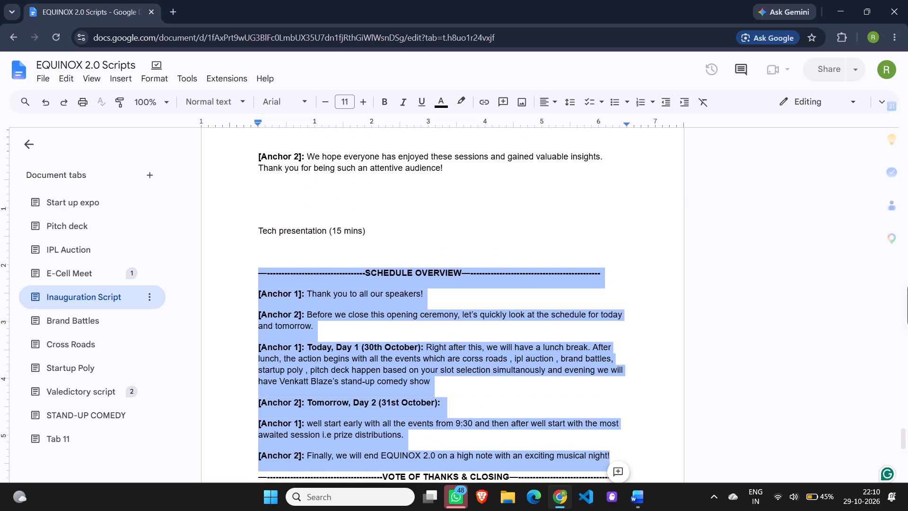
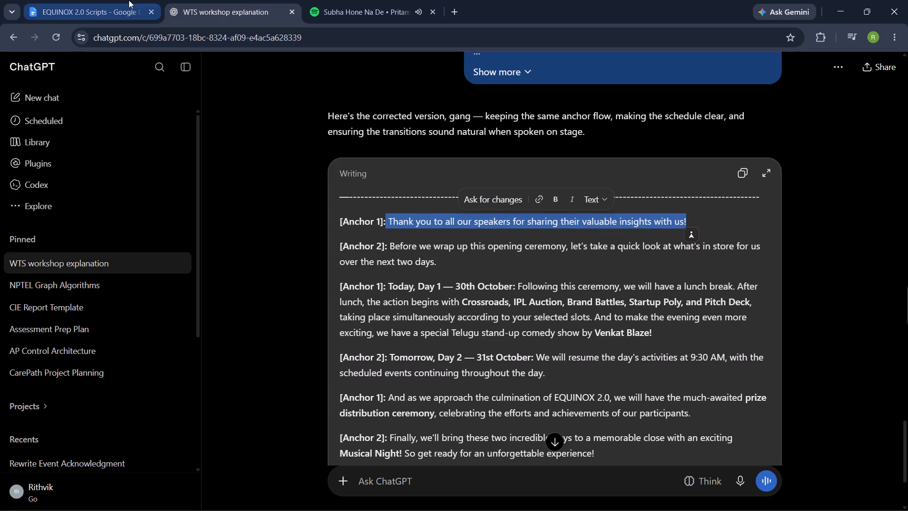
left_click(124, 0)
left_click_drag(576, 299, 423, 291)
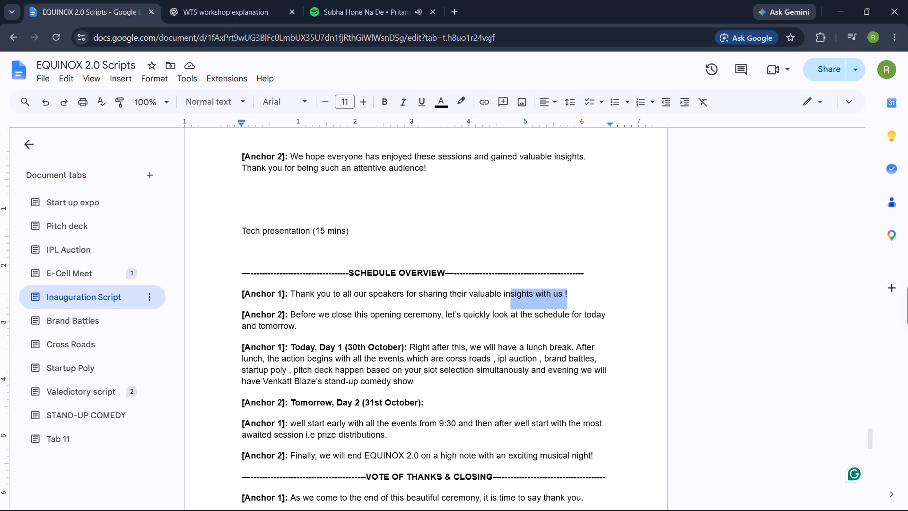
left_click_drag(423, 291, 291, 299)
key("ctrl+v")
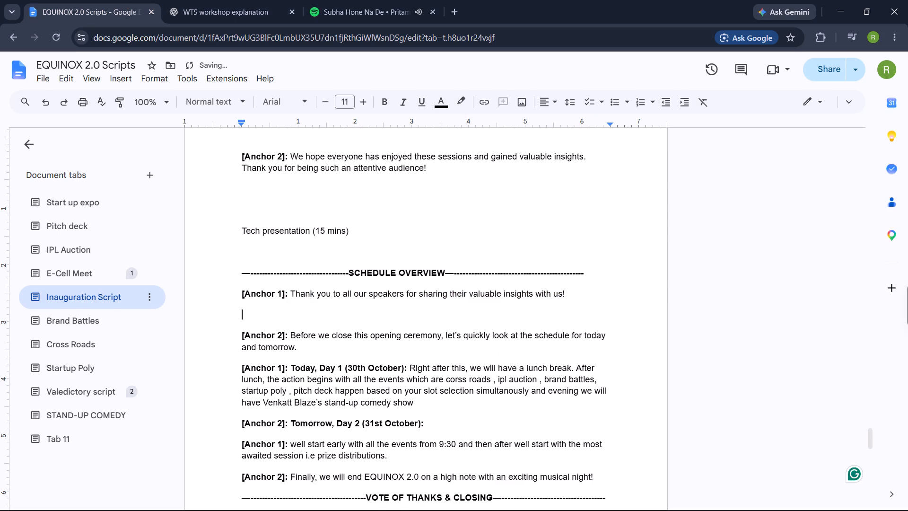
key("BackSpace")
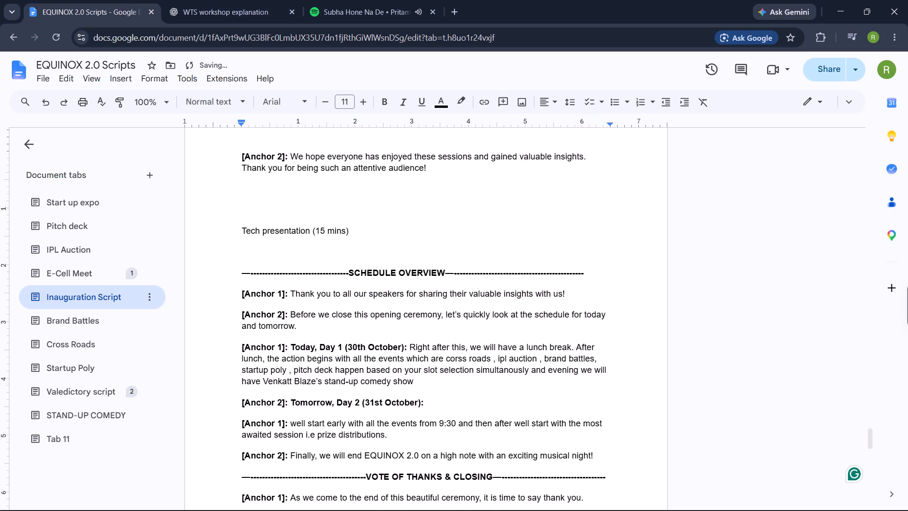
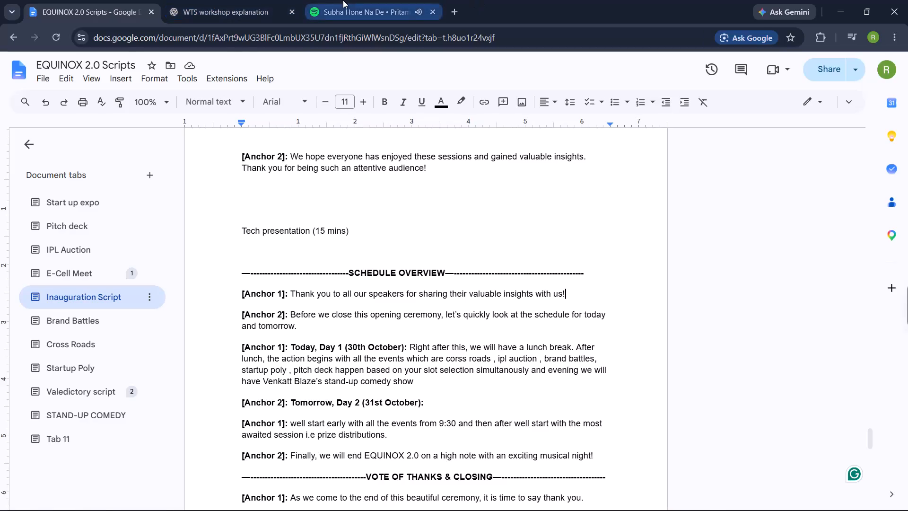
Switch to Spotify, search for "Dude" and look through the suggested songs and albums.
left_click(343, 0)
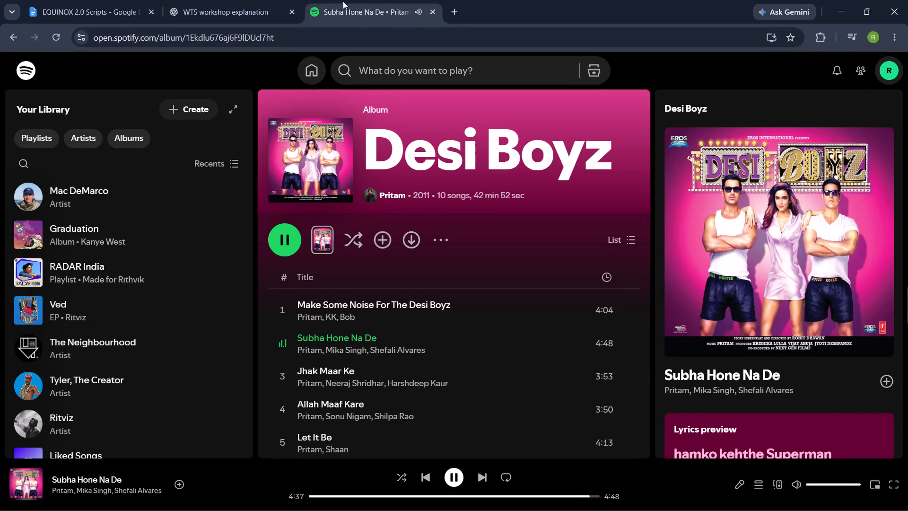
left_click(423, 63)
type("Dude")
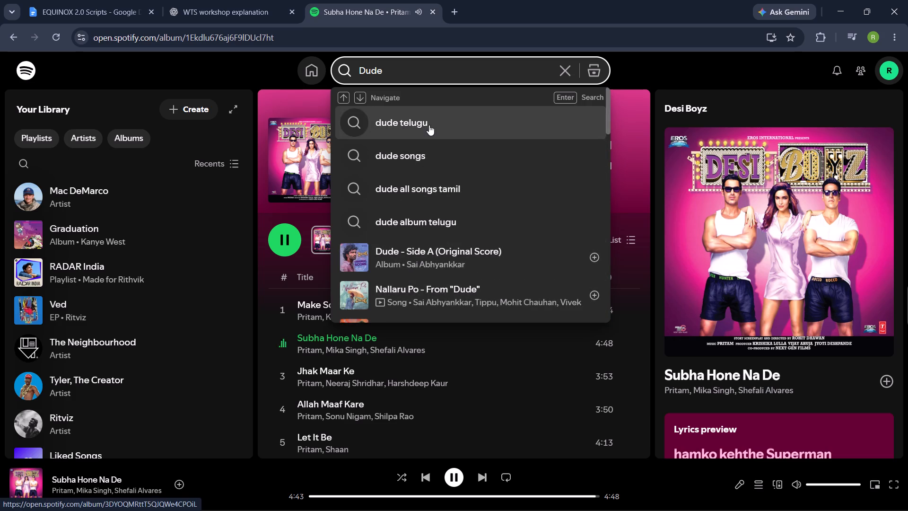
scroll(429, 125, "down", 1)
scroll(405, 286, "down", 1)
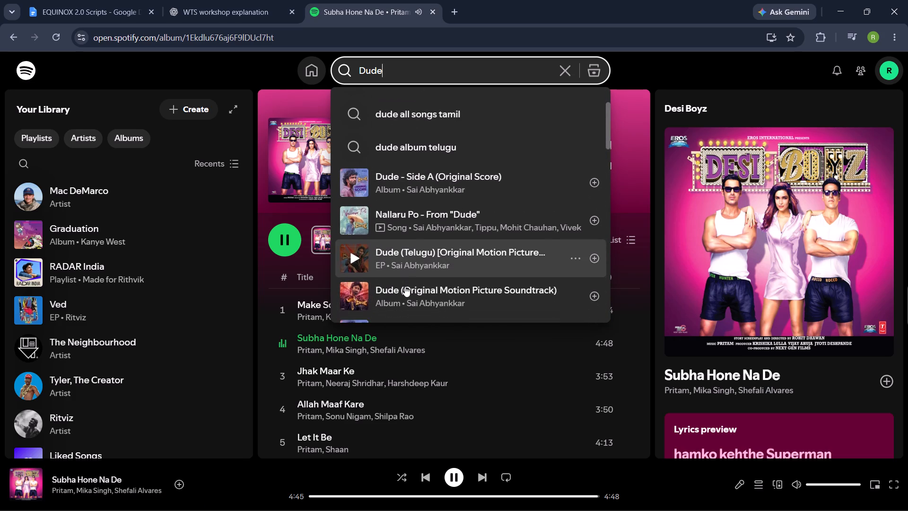
scroll(405, 286, "down", 1)
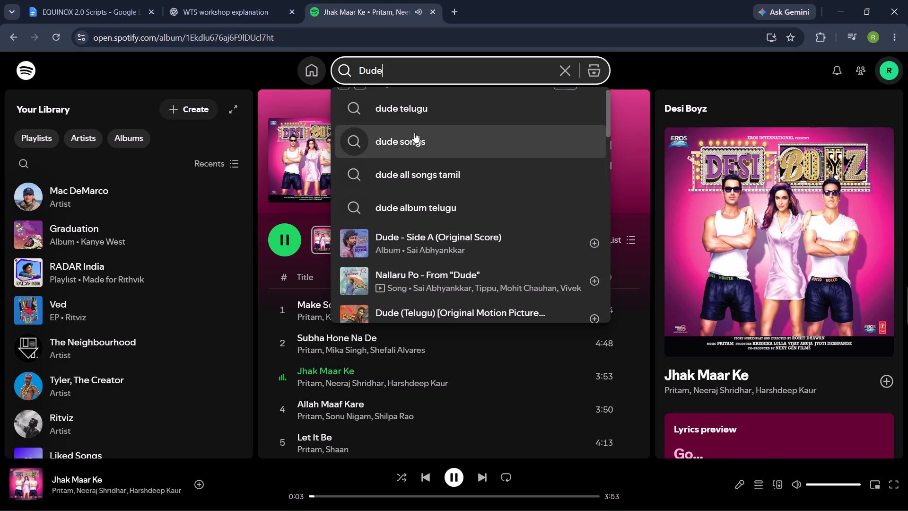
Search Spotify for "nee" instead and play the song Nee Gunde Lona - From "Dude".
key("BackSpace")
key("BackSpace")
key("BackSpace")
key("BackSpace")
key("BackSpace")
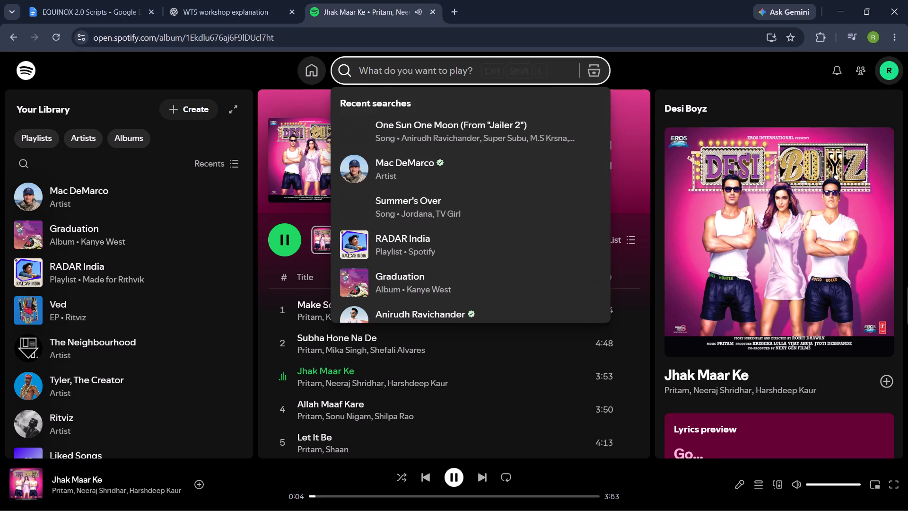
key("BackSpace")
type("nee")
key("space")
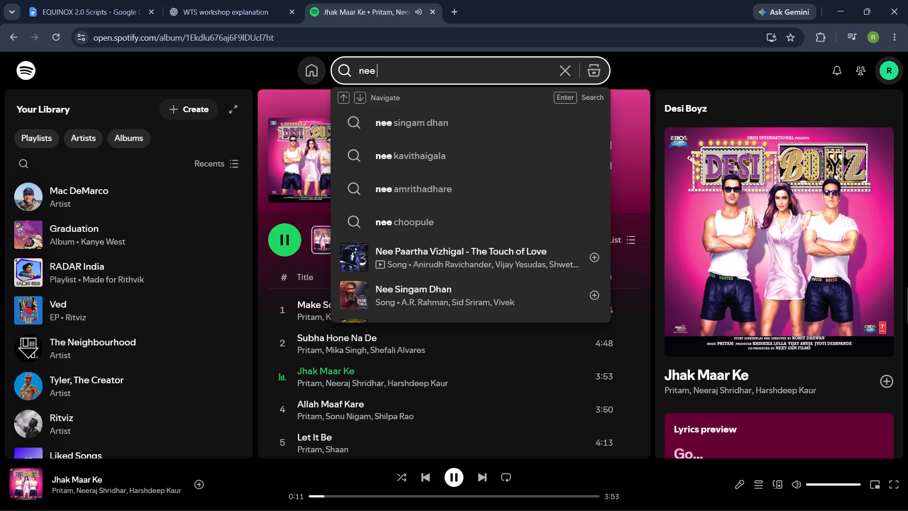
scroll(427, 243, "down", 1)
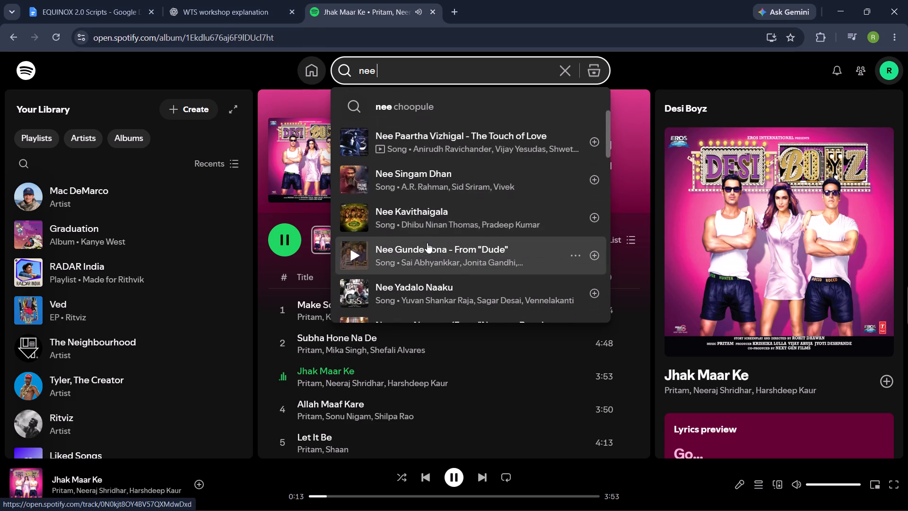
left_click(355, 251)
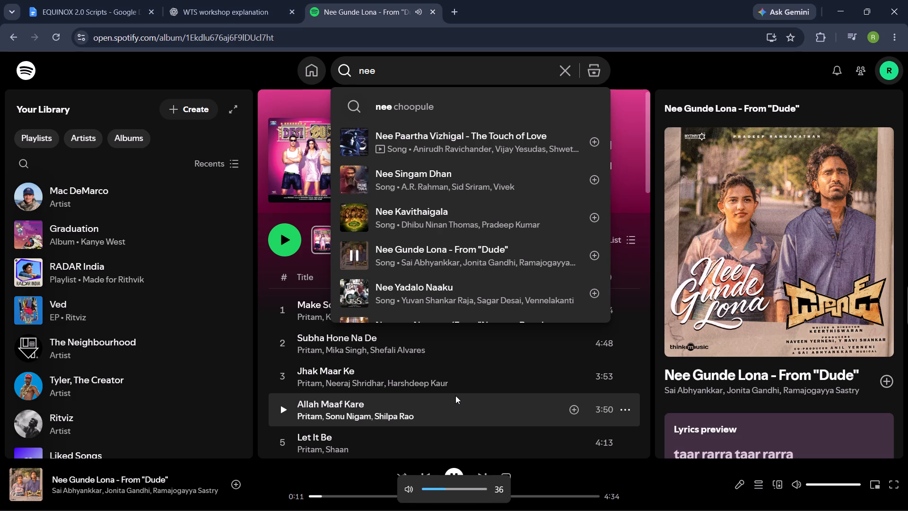
Look through the remaining "nee" results and the saved artists, albums and playlists in the library.
scroll(474, 245, "down", 1)
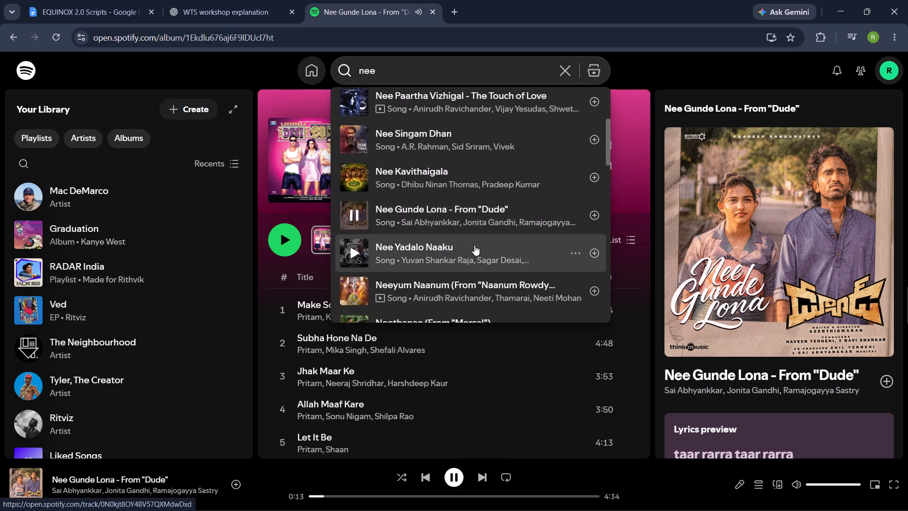
scroll(474, 245, "down", 1)
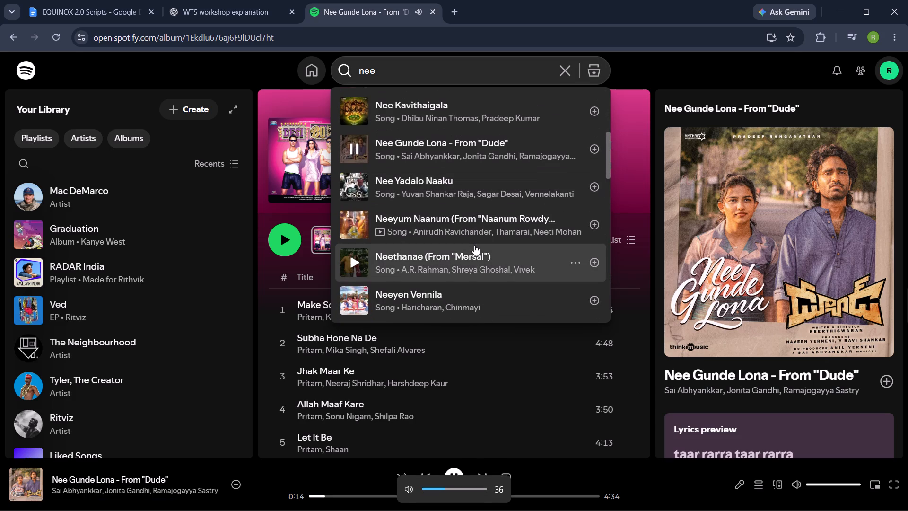
scroll(118, 370, "down", 1)
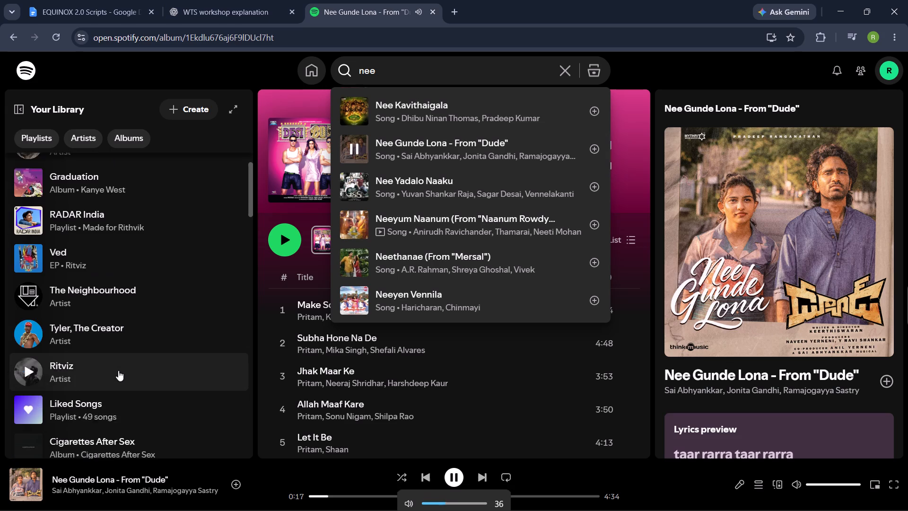
scroll(118, 370, "down", 4)
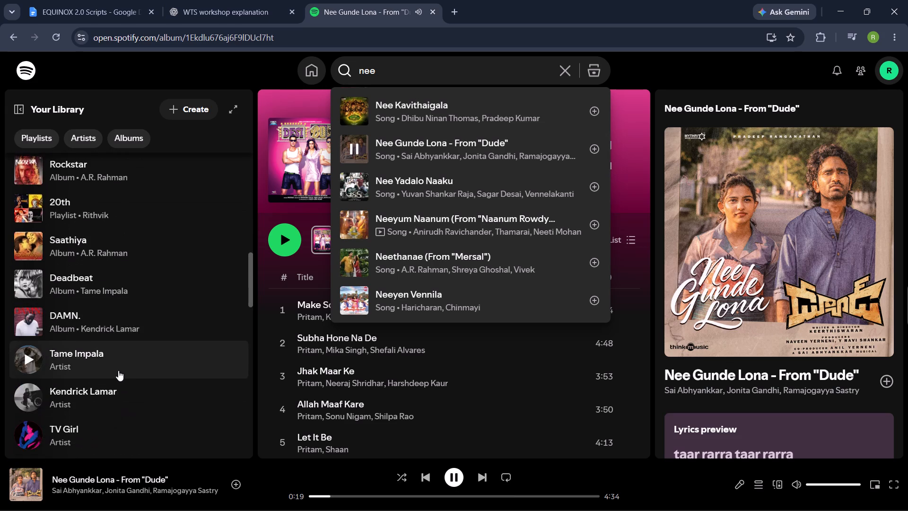
scroll(118, 370, "down", 4)
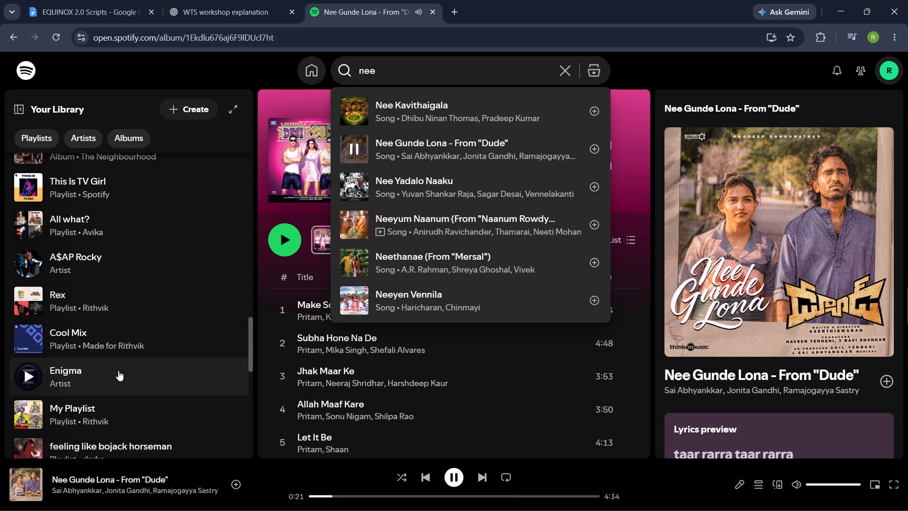
scroll(143, 369, "down", 4)
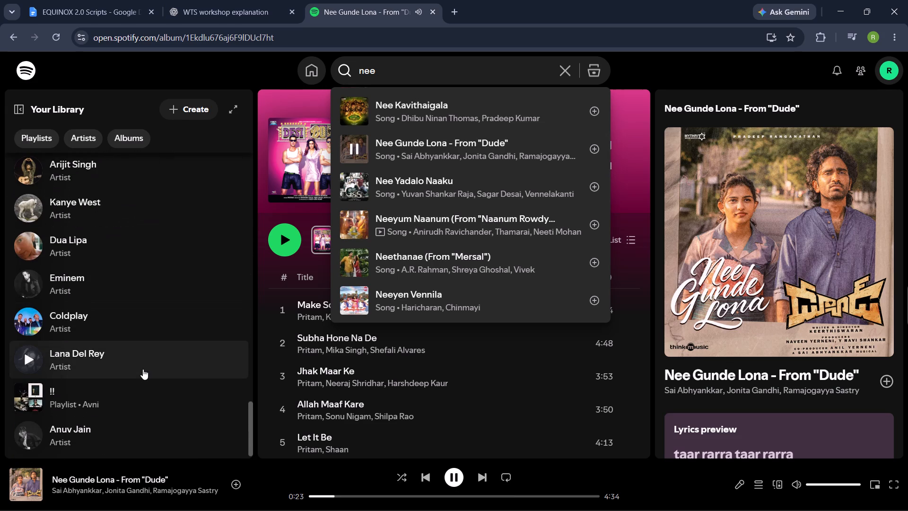
scroll(143, 369, "down", 2)
Clear the song search, return to Spotify's home page and bring up the recent searches.
left_click(561, 78)
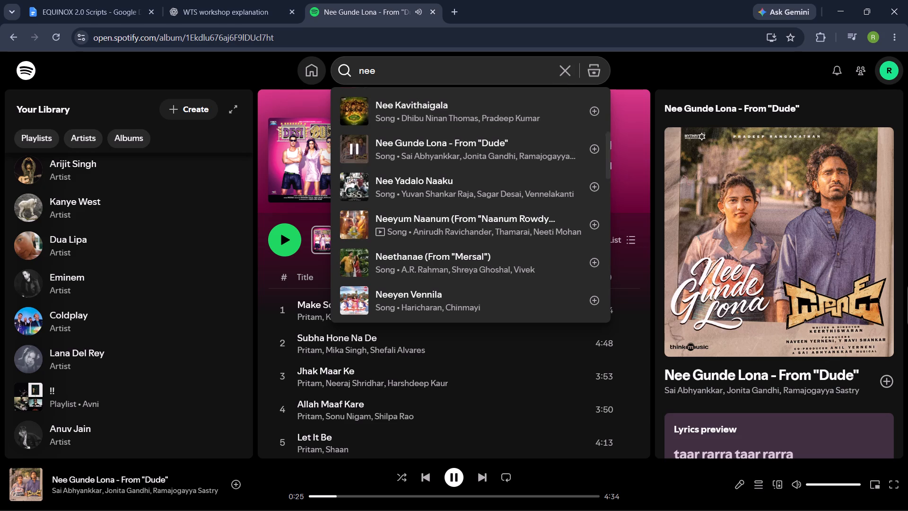
left_click(568, 70)
left_click(447, 71)
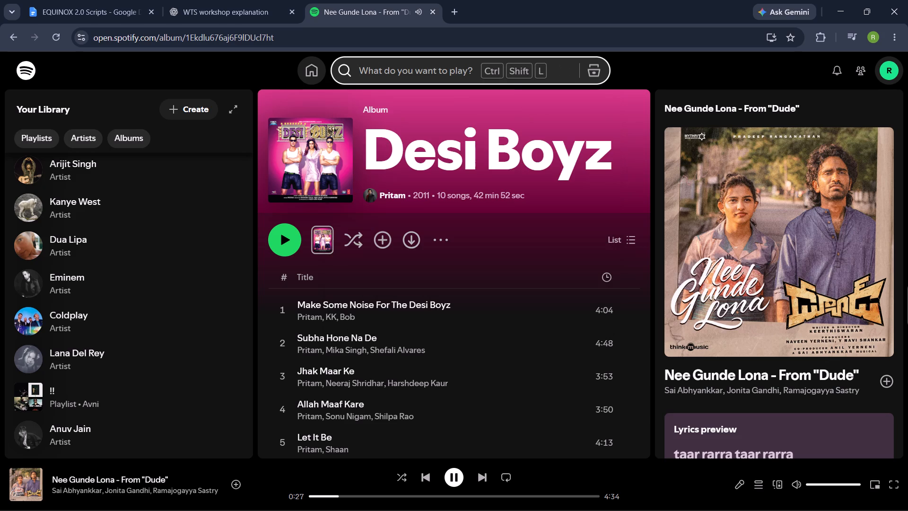
left_click(447, 71)
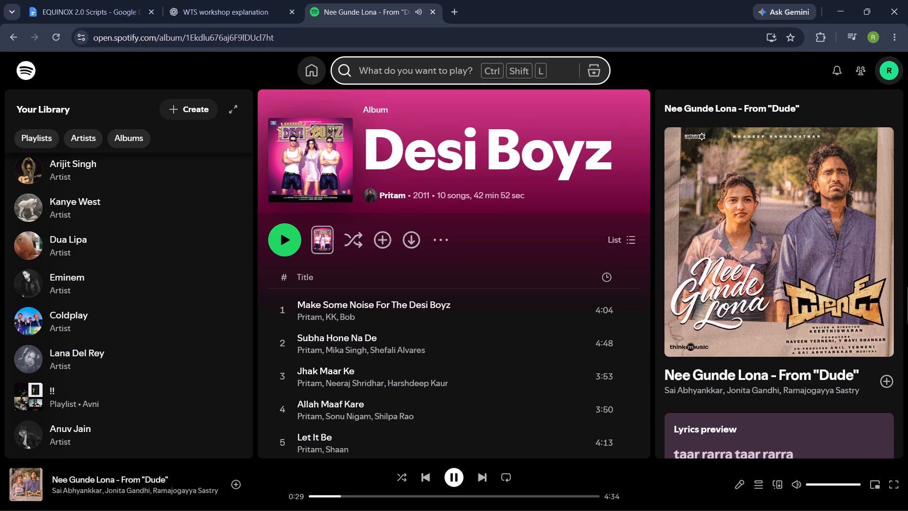
triple_click(447, 71)
double_click(447, 71)
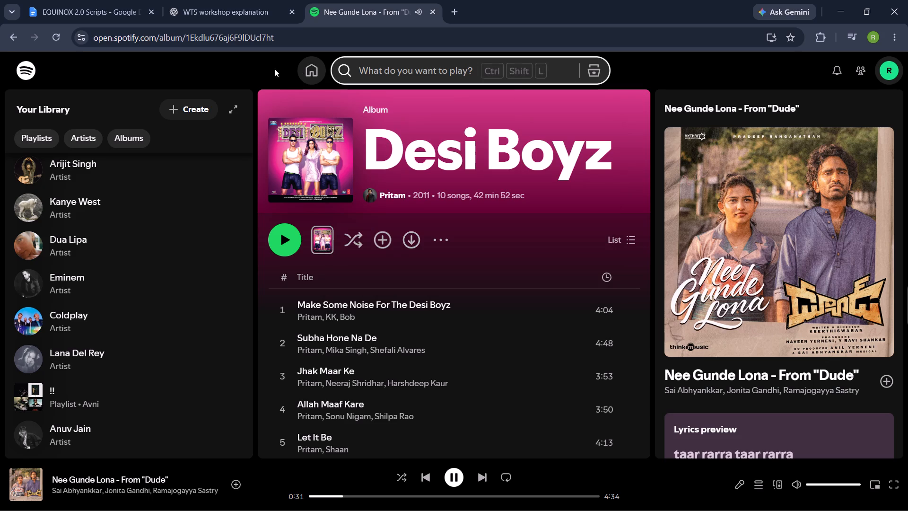
left_click(313, 67)
left_click(384, 75)
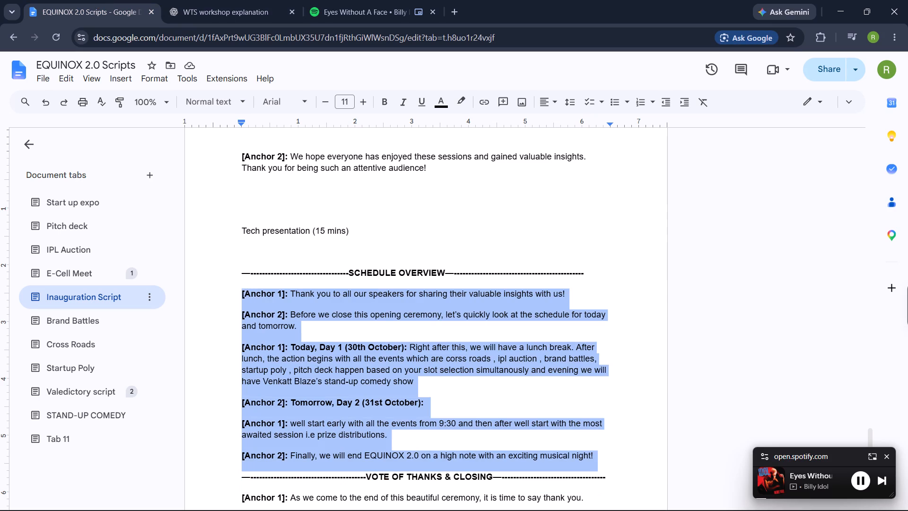
left_click_drag(596, 458, 595, 457)
key("ctrl+v")
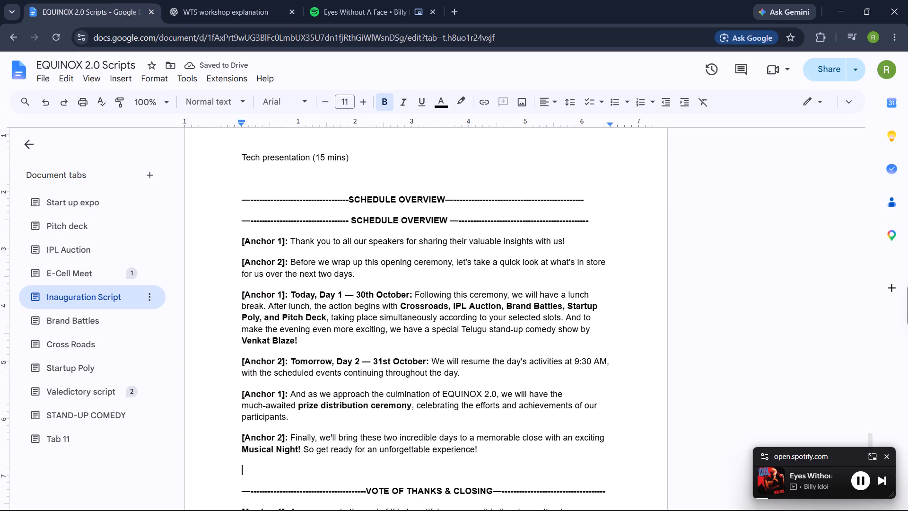
key("BackSpace")
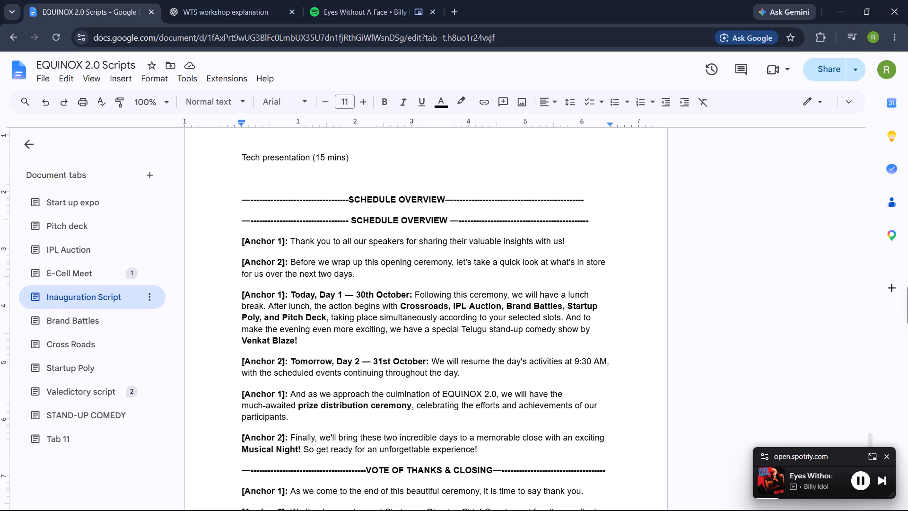
Delete the original SCHEDULE OVERVIEW heading above the pasted one, along with the extra blank line.
left_click_drag(598, 195, 215, 212)
key("BackSpace")
key("BackSpace")
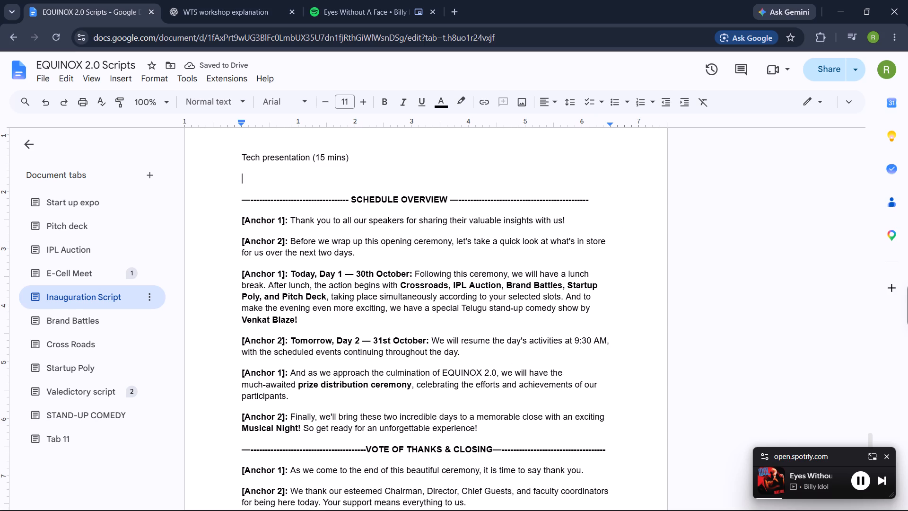
Replace the em dash before "30th October" in Anchor 1's Day 1 line with a shorter en dash.
left_click(355, 273)
key("BackSpace")
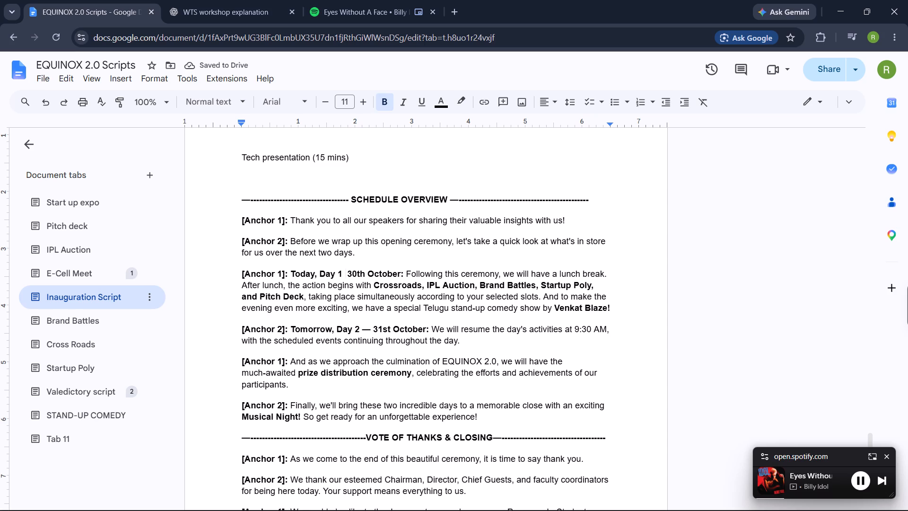
type("--")
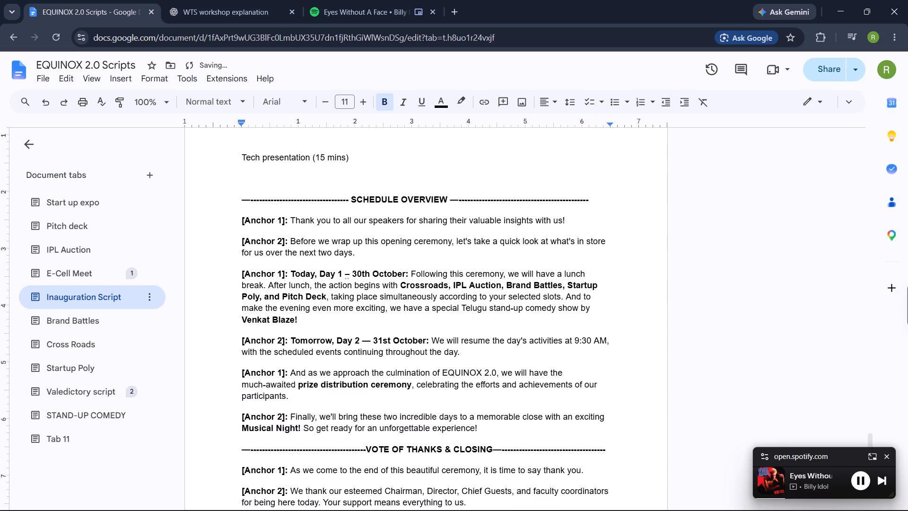
Replace the em dash before "31st October" in Anchor 2's Day 2 line with a hyphen followed by a space.
left_click(370, 340)
key("BackSpace")
type("-")
key("space")
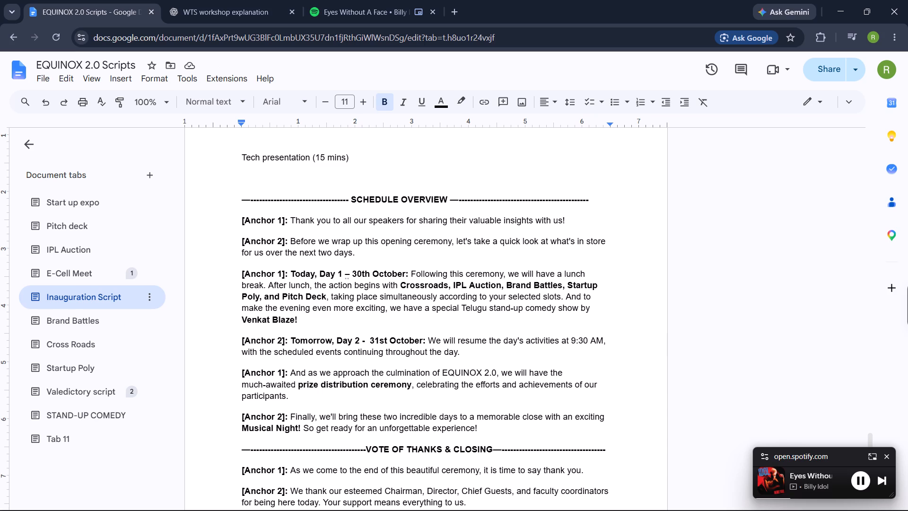
Look over the rest of the Inauguration Script, from the Schedule Overview through the closing anchor lines.
scroll(398, 415, "down", 3)
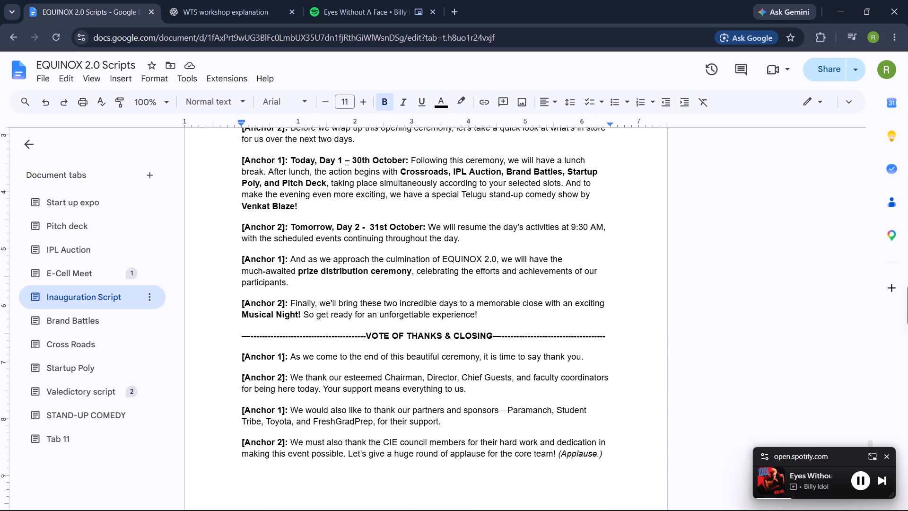
scroll(398, 415, "down", 3)
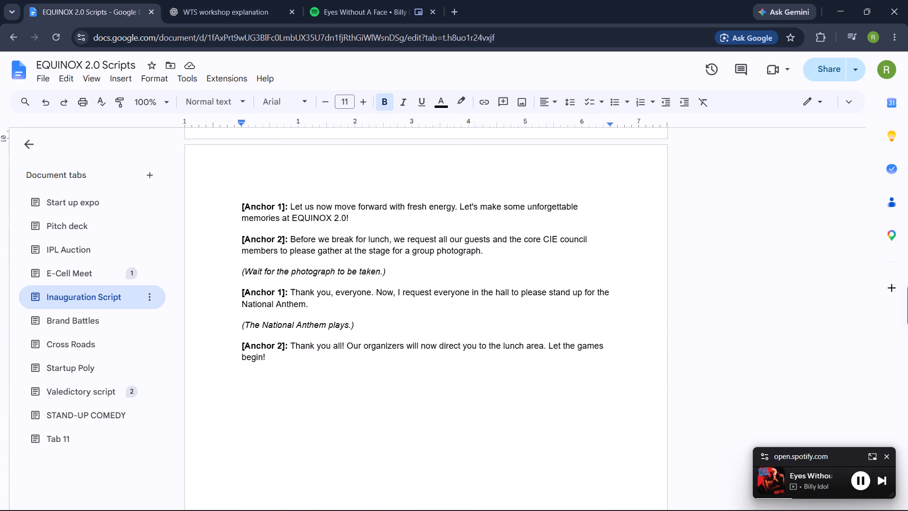
scroll(398, 415, "down", 2)
scroll(398, 415, "up", 3)
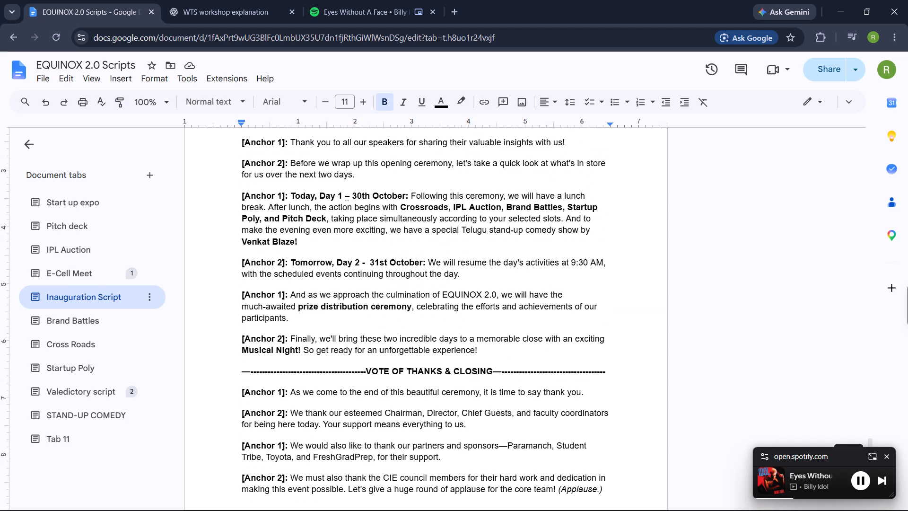
scroll(398, 415, "up", 1)
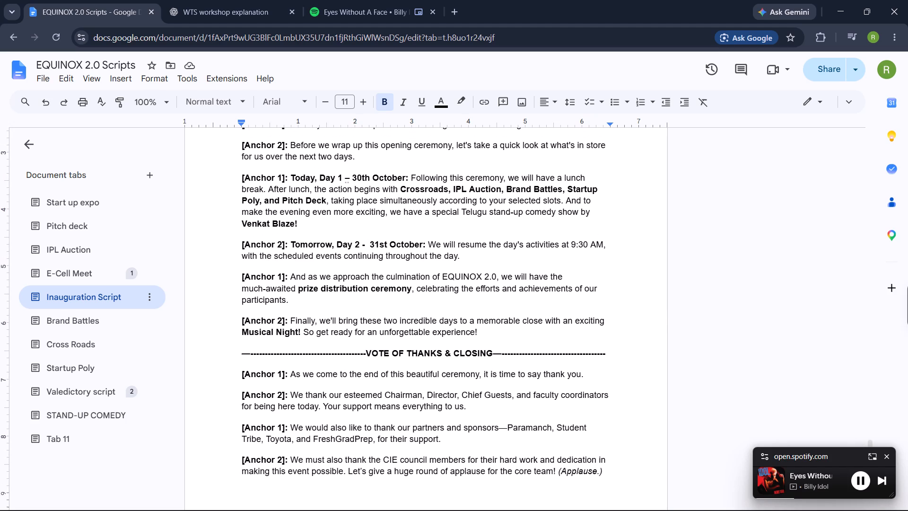
scroll(434, 421, "up", 2)
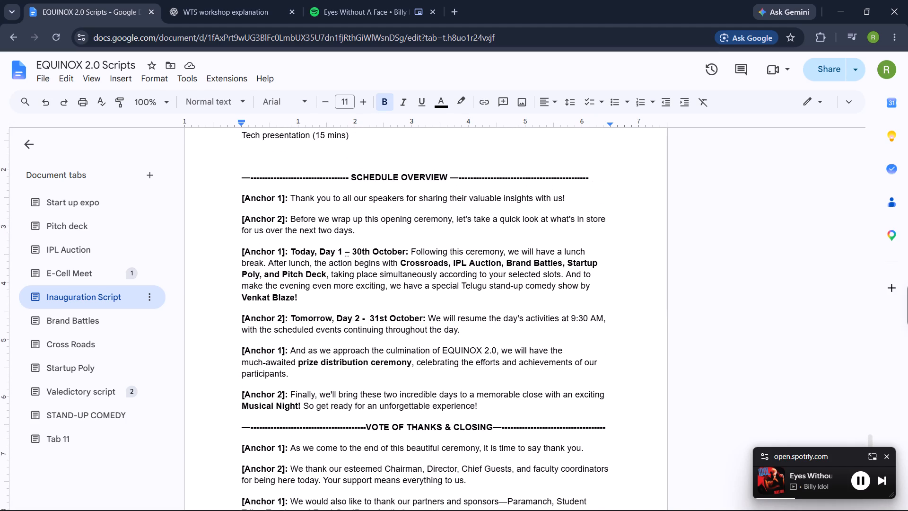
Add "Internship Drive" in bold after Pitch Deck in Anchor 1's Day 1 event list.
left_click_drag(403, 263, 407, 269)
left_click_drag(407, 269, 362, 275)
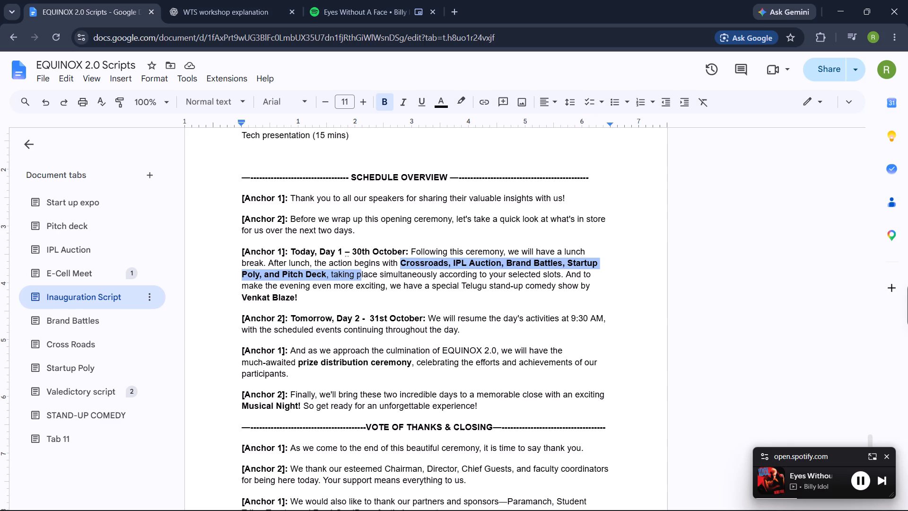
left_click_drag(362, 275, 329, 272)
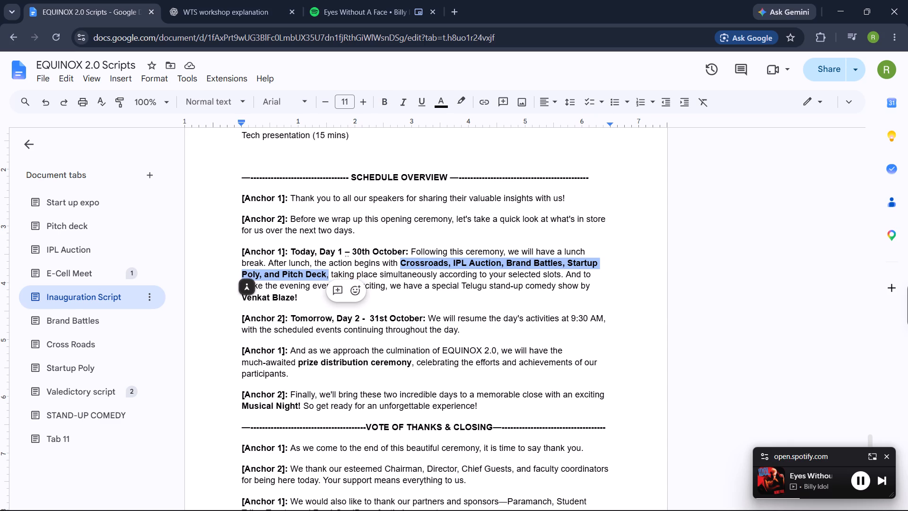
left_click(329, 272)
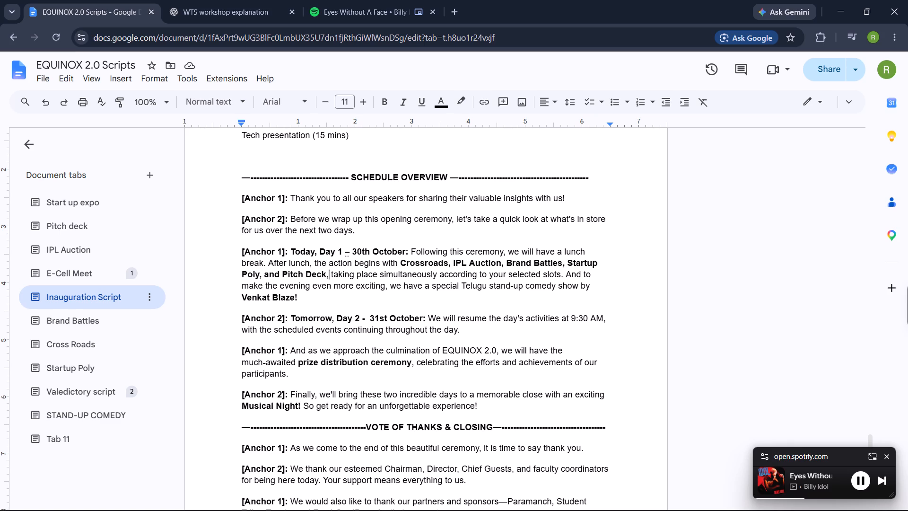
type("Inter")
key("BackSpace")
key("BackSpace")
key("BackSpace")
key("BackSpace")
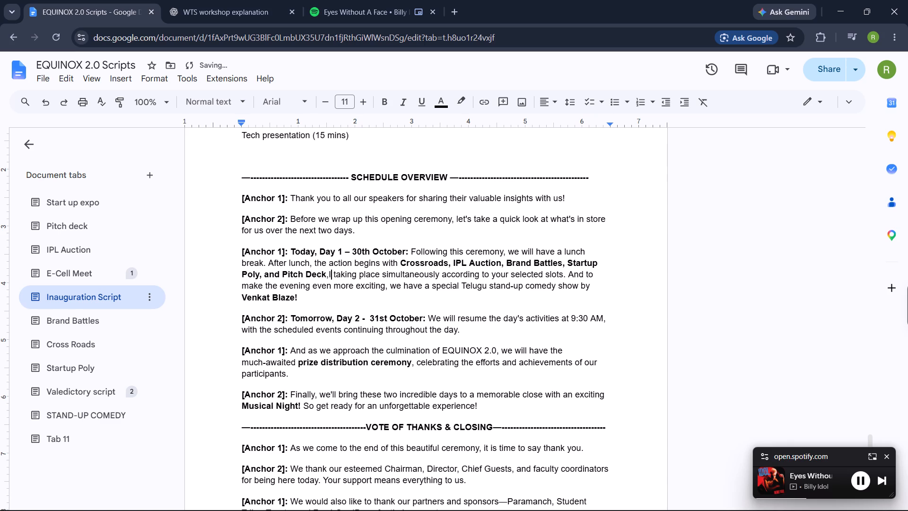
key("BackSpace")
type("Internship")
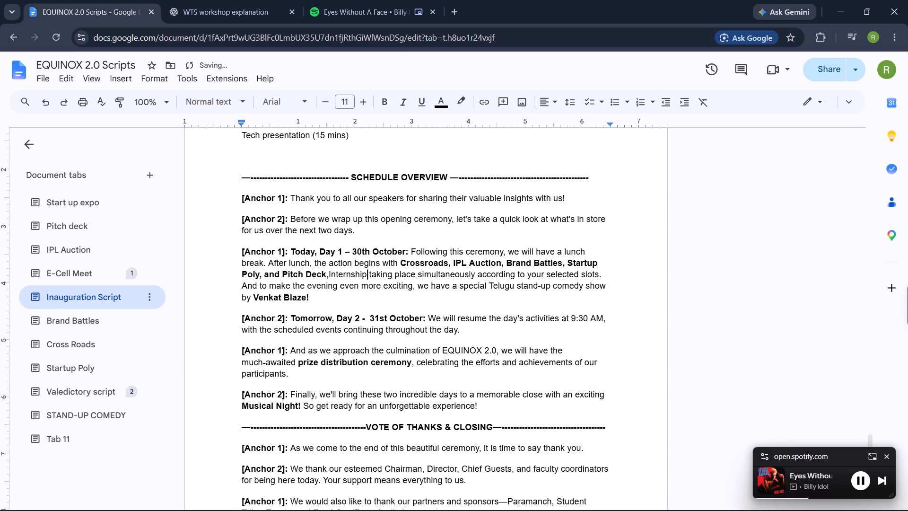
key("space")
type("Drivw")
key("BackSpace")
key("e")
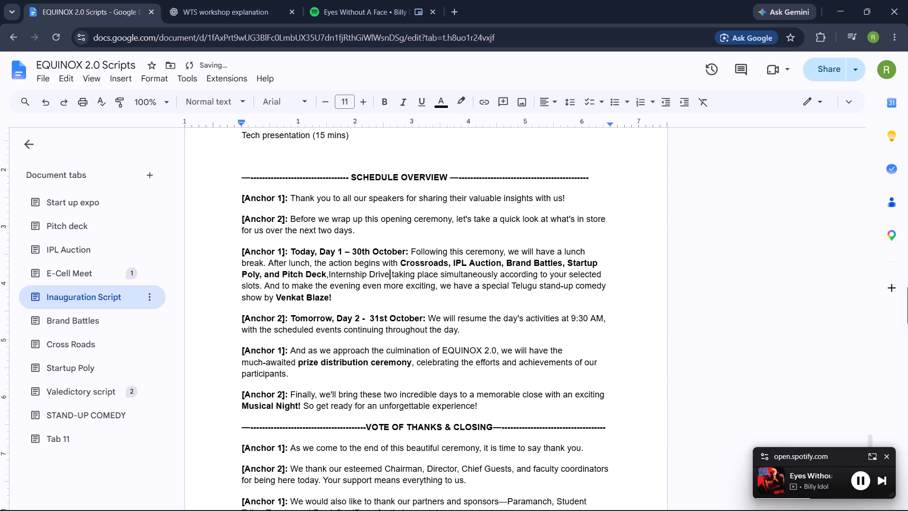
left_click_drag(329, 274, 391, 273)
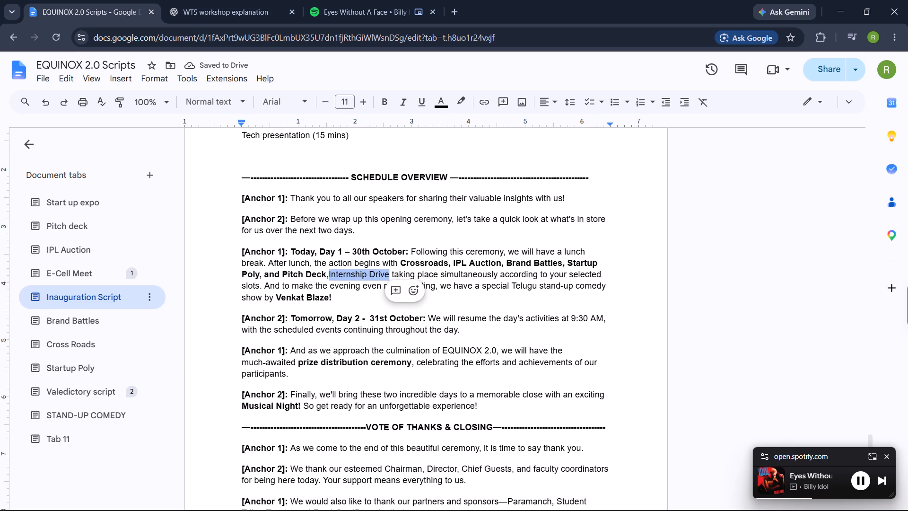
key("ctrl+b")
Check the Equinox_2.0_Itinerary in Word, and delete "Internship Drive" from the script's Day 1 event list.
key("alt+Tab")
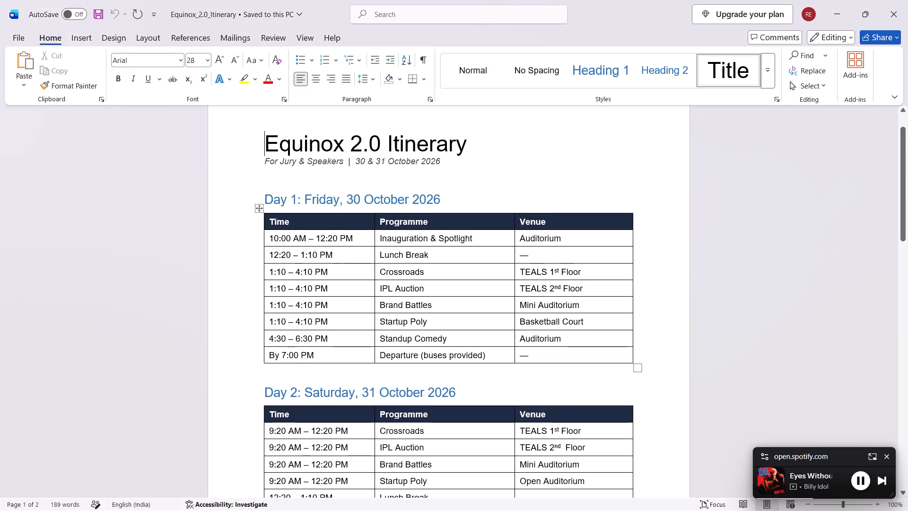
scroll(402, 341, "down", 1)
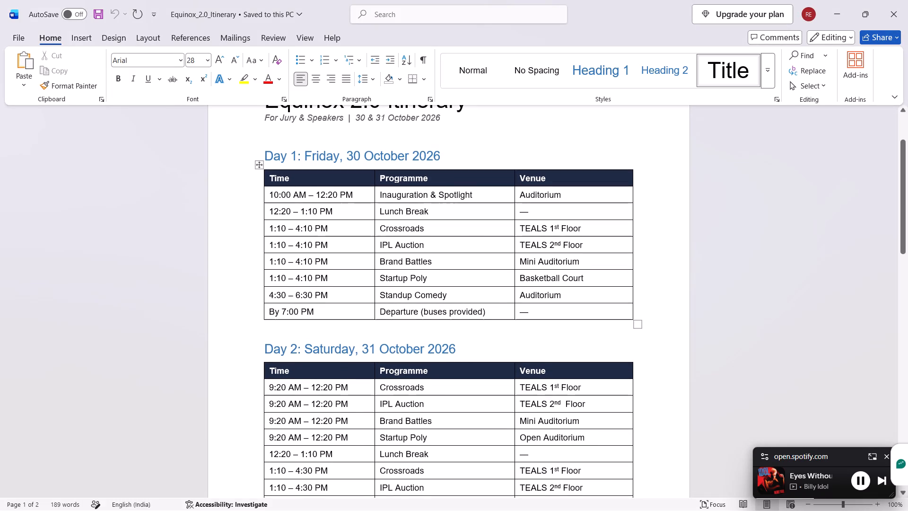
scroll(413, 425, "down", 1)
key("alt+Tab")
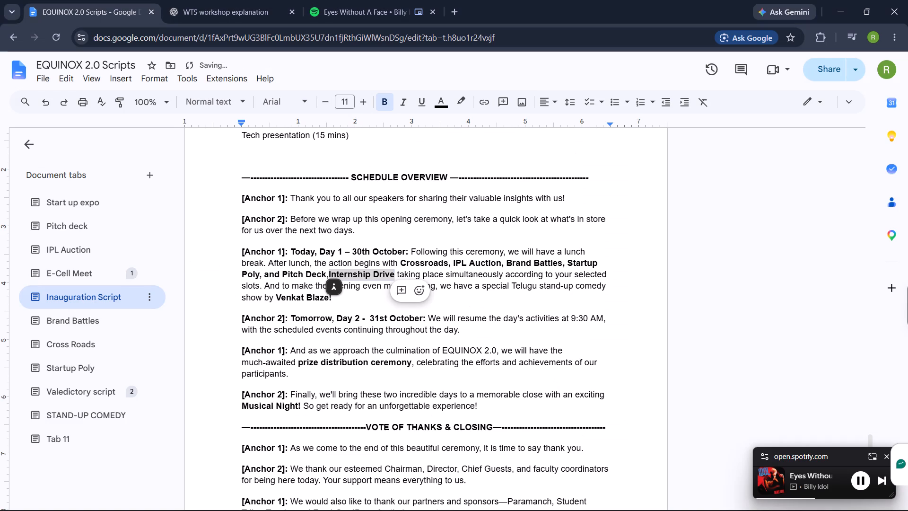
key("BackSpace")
Compare the Day 1 and Day 2 programme tables in the Word itinerary with the script's Schedule Overview.
key("alt+Tab")
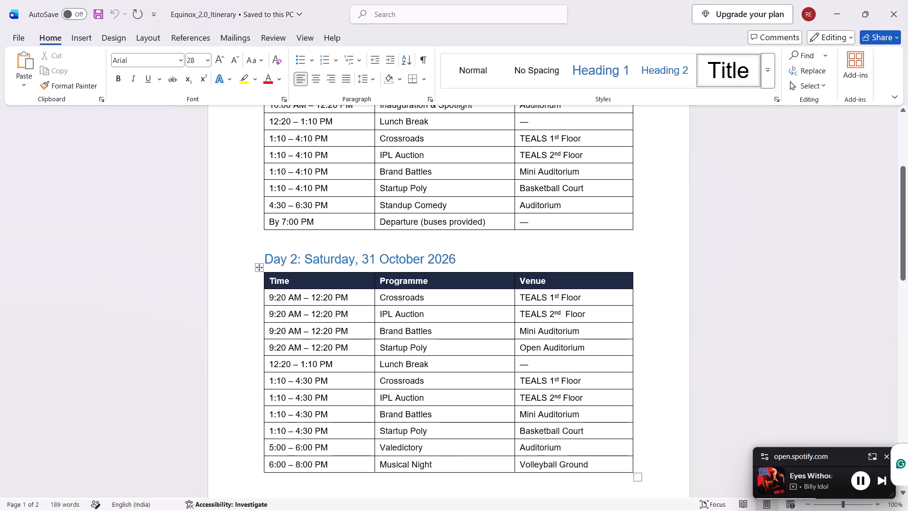
scroll(398, 313, "up", 1)
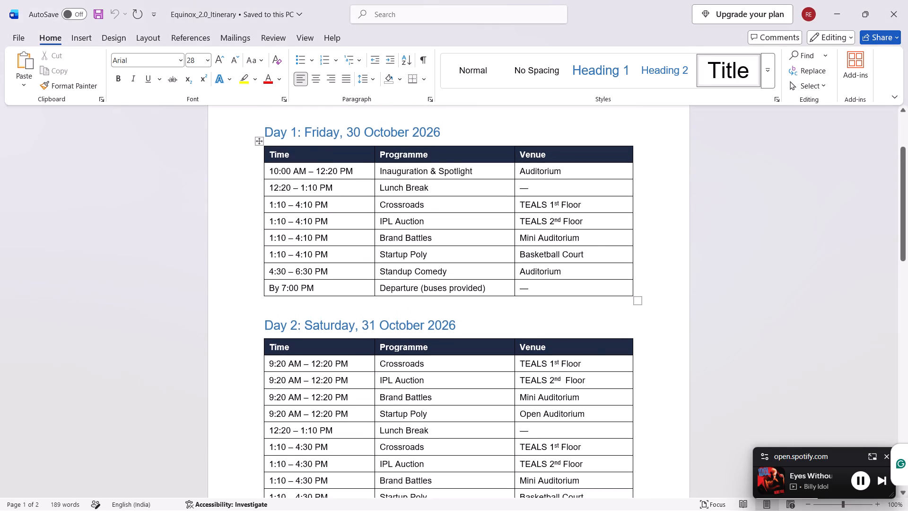
key("alt+Tab")
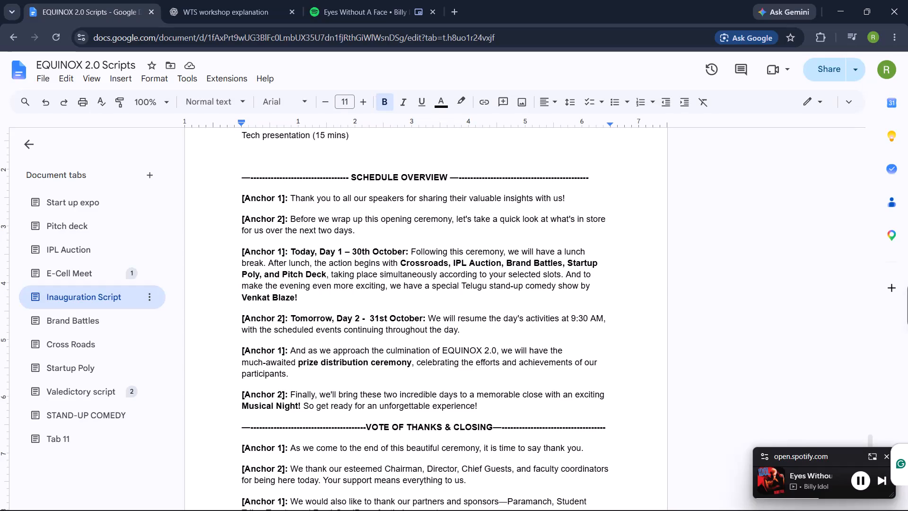
left_click(419, 299)
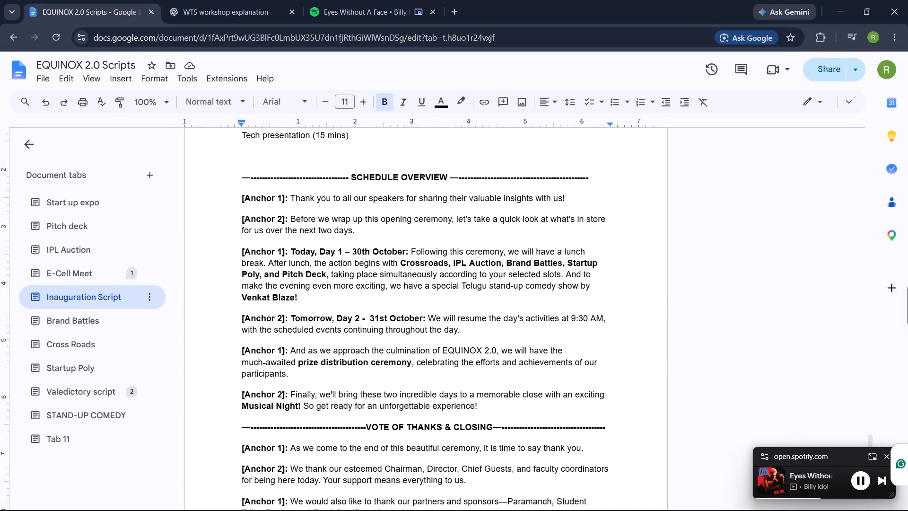
left_click(305, 300)
Remove the bold formatting from "prize distribution ceremony" in Anchor 1's line of the Schedule Overview.
scroll(305, 300, "up", 1)
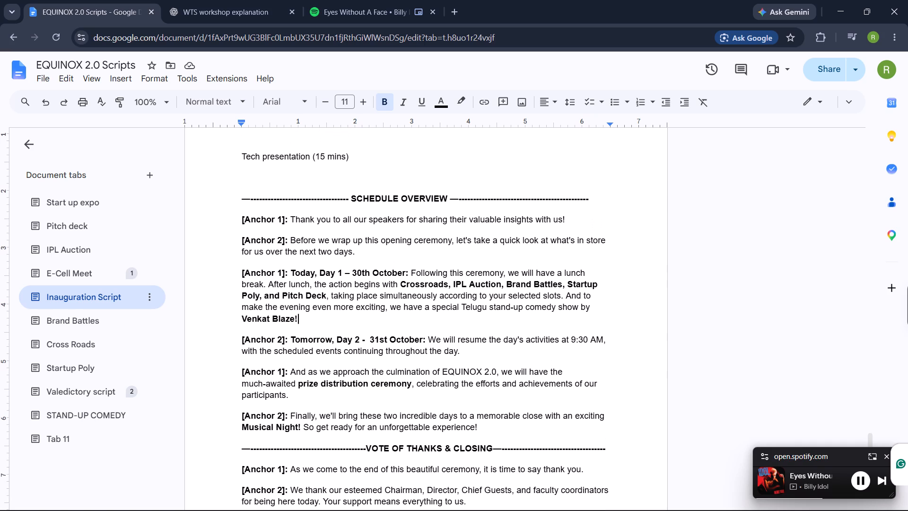
left_click_drag(297, 385, 413, 388)
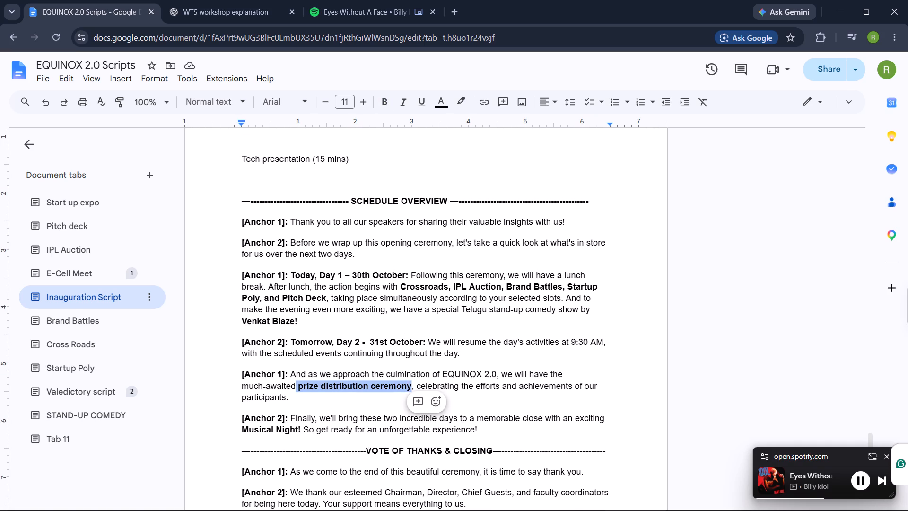
key("ctrl+b")
key("ctrl+b")
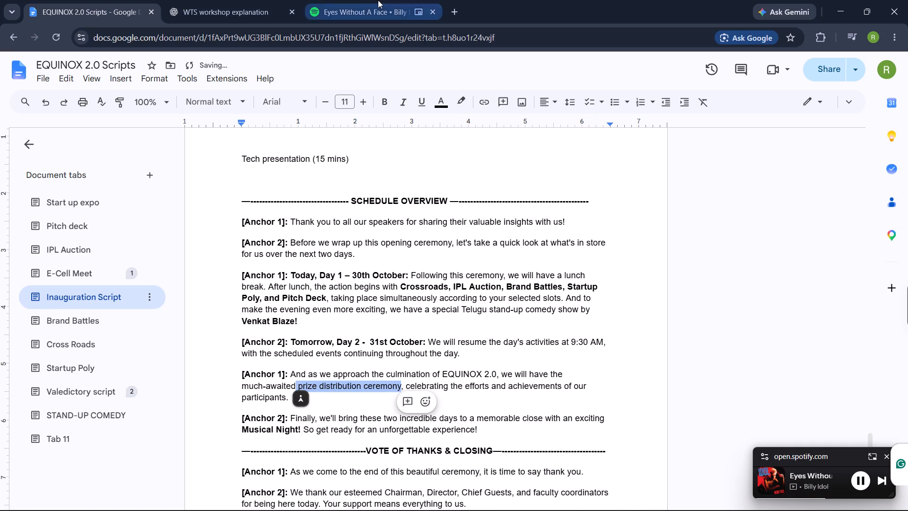
Switch to Spotify, browse the recent searches and open Tyler, The Creator's artist page.
left_click(378, 0)
scroll(416, 236, "down", 1)
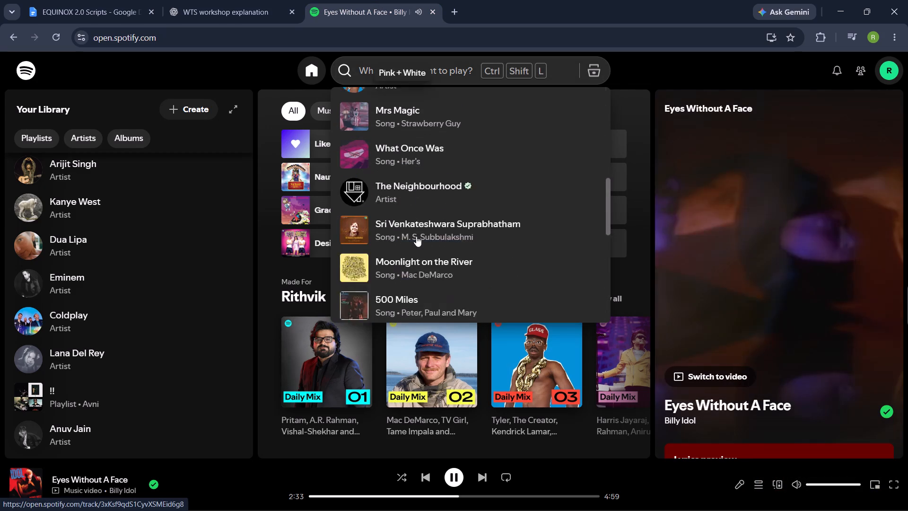
scroll(416, 236, "down", 2)
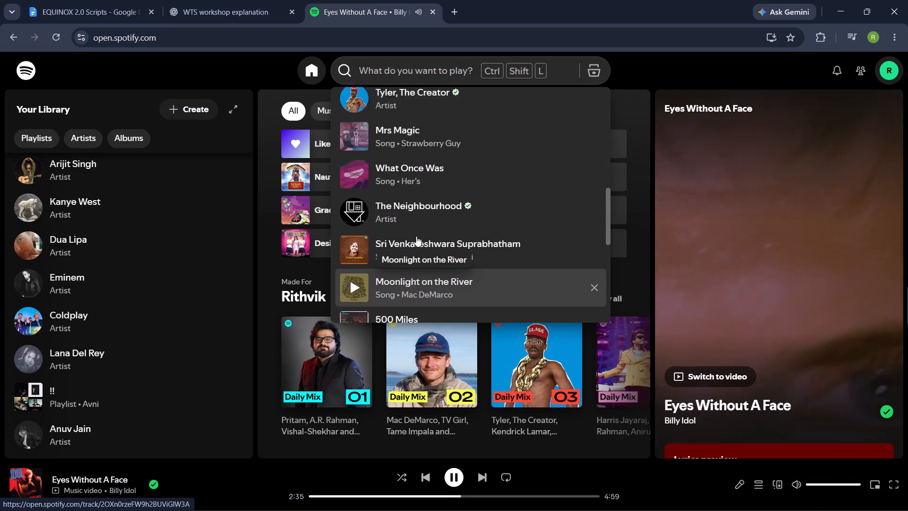
scroll(416, 236, "right", 1)
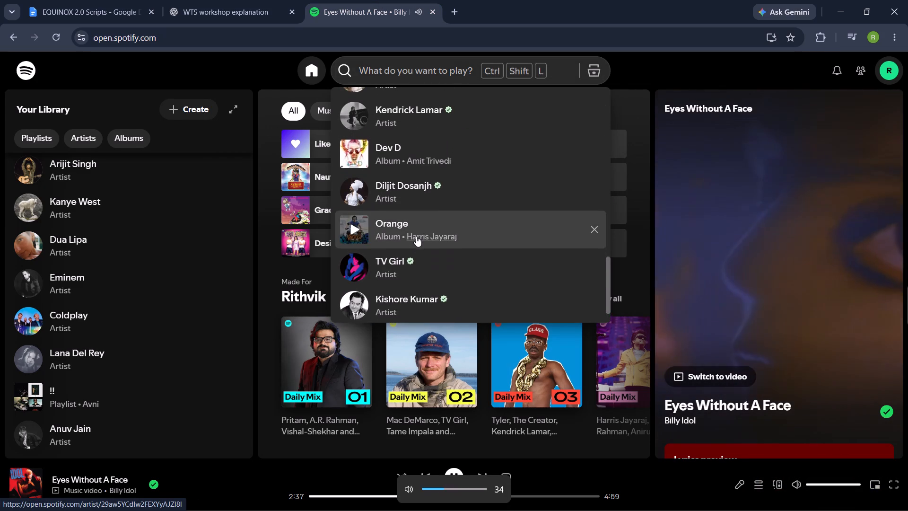
scroll(416, 236, "right", 1)
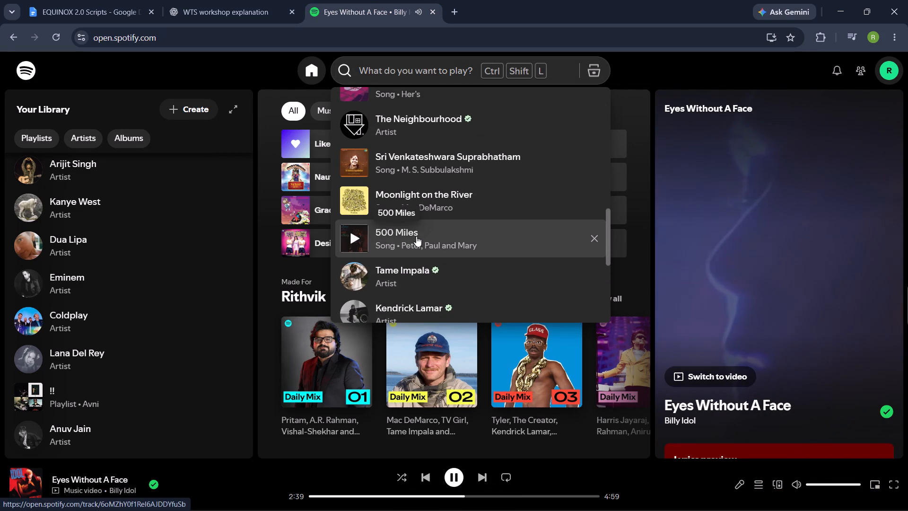
scroll(416, 236, "up", 2)
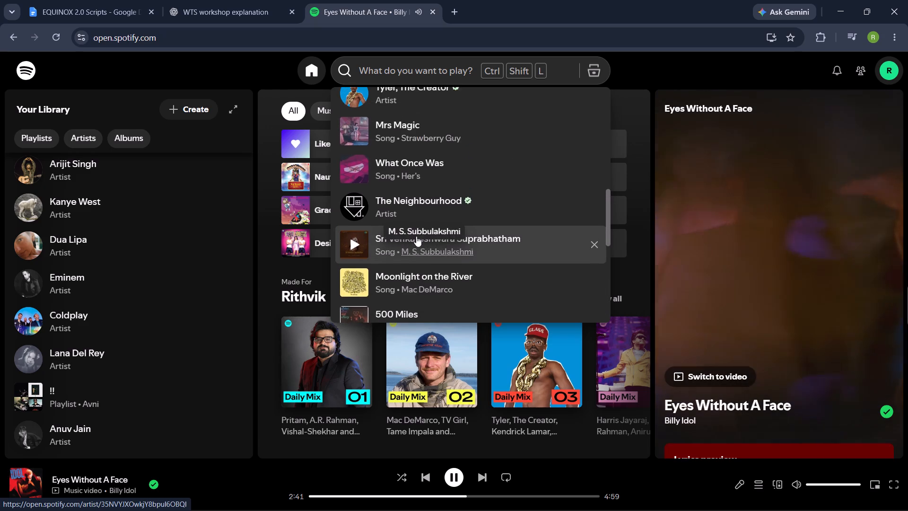
scroll(416, 236, "up", 1)
left_click(385, 168)
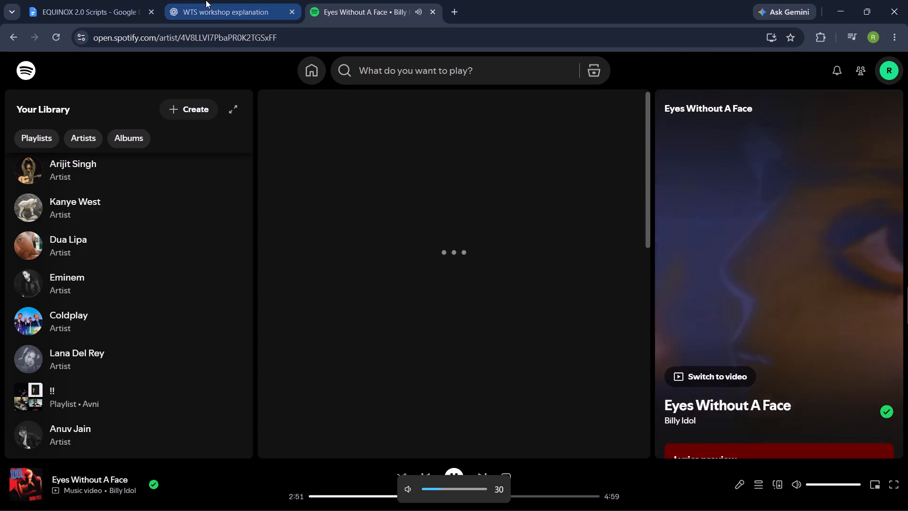
Return to the EQUINOX 2.0 Scripts document and go back to the beginning of the Inauguration Script.
left_click(206, 0)
left_click(108, 18)
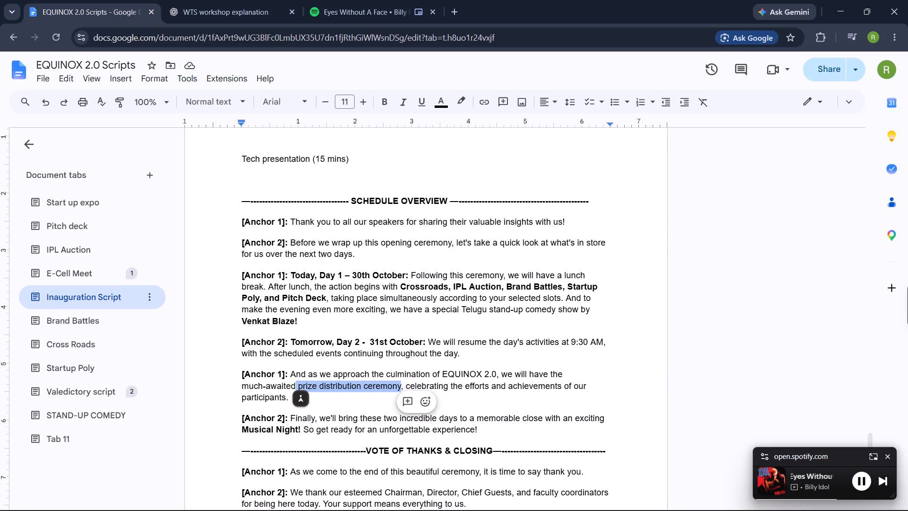
left_click(367, 298)
scroll(367, 298, "up", 3)
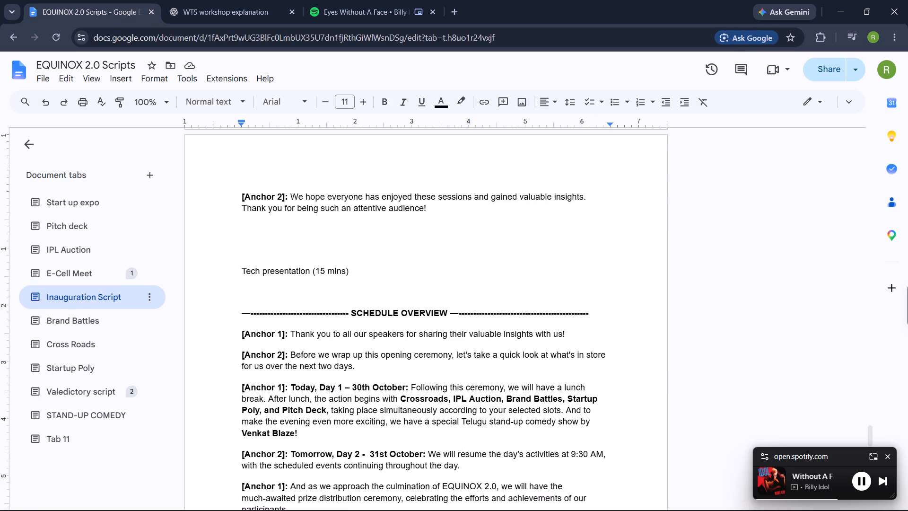
scroll(367, 298, "up", 18)
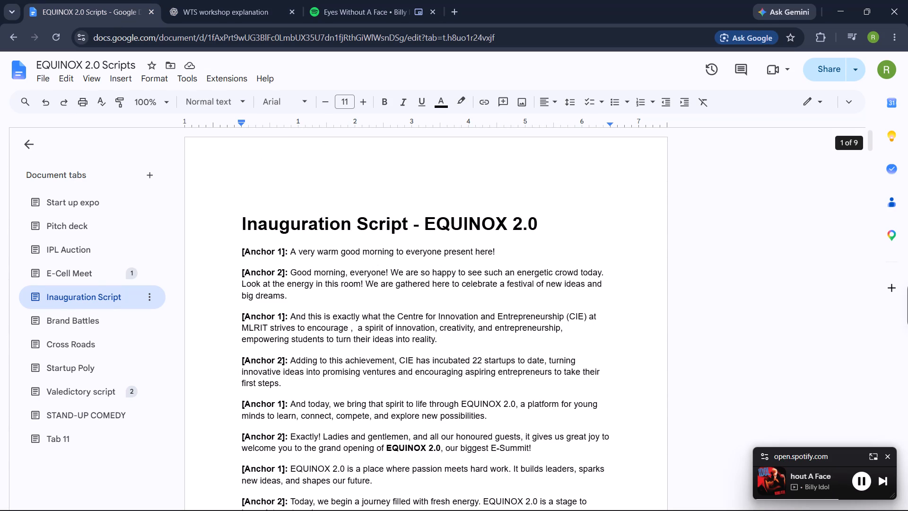
Skim the Inauguration Script from its opening lines through the sponsors, lamp lighting and Spotlight sections to the Schedule Overview.
scroll(367, 298, "down", 7)
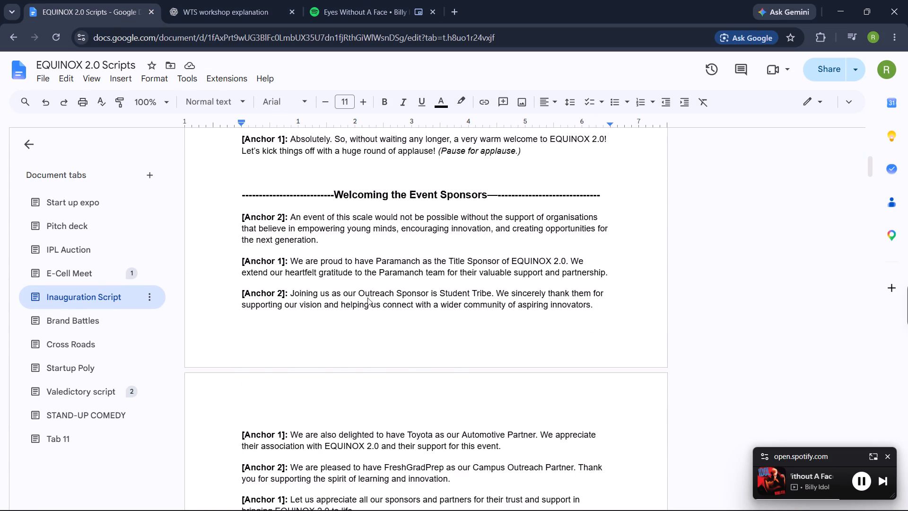
scroll(367, 298, "down", 7)
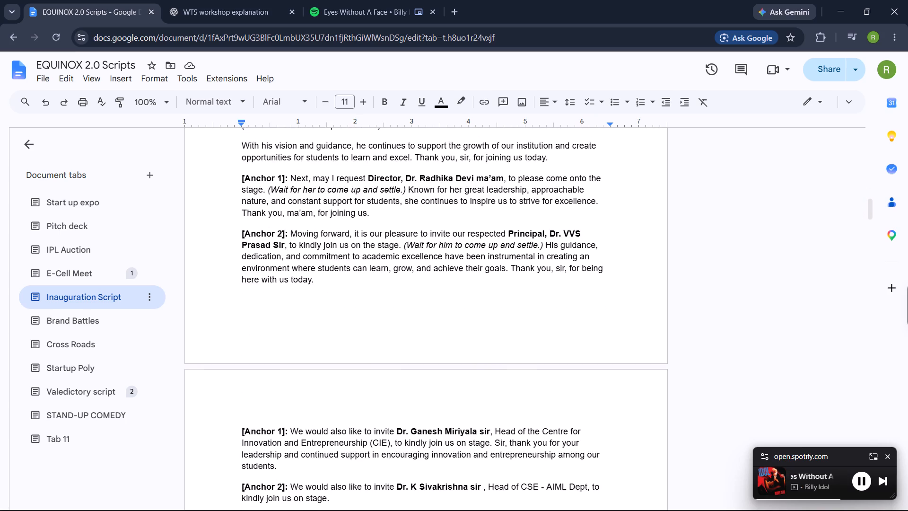
scroll(367, 298, "down", 7)
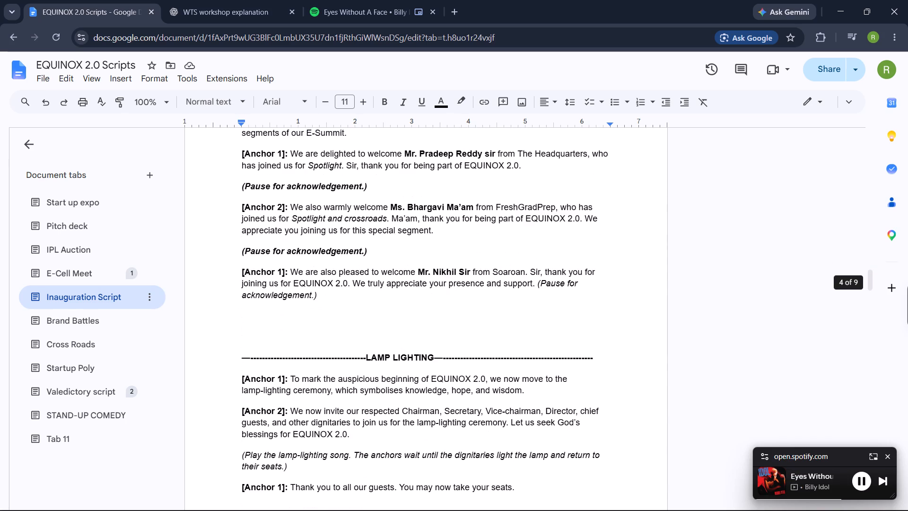
scroll(367, 298, "down", 7)
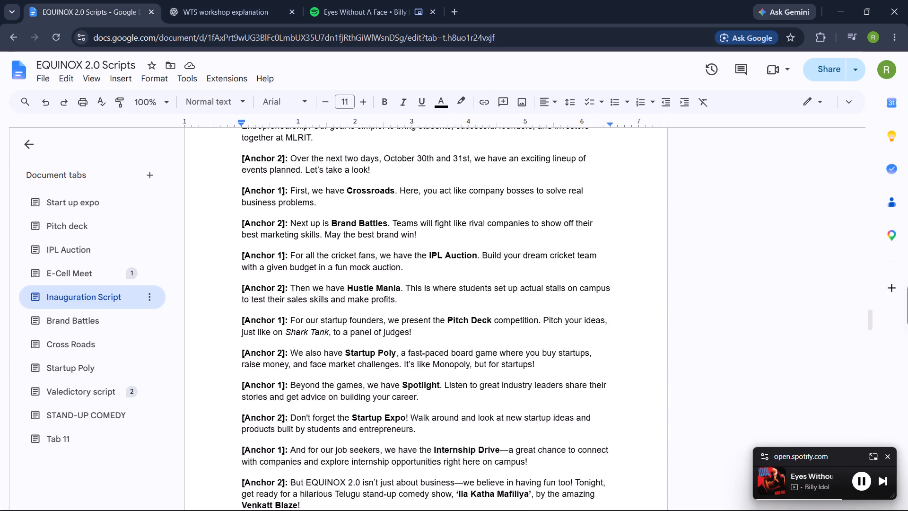
scroll(367, 298, "down", 7)
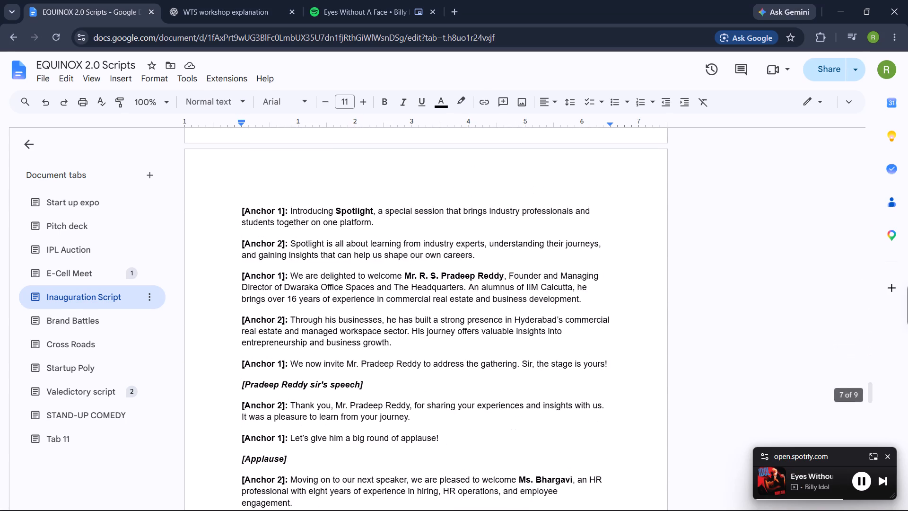
scroll(367, 298, "down", 7)
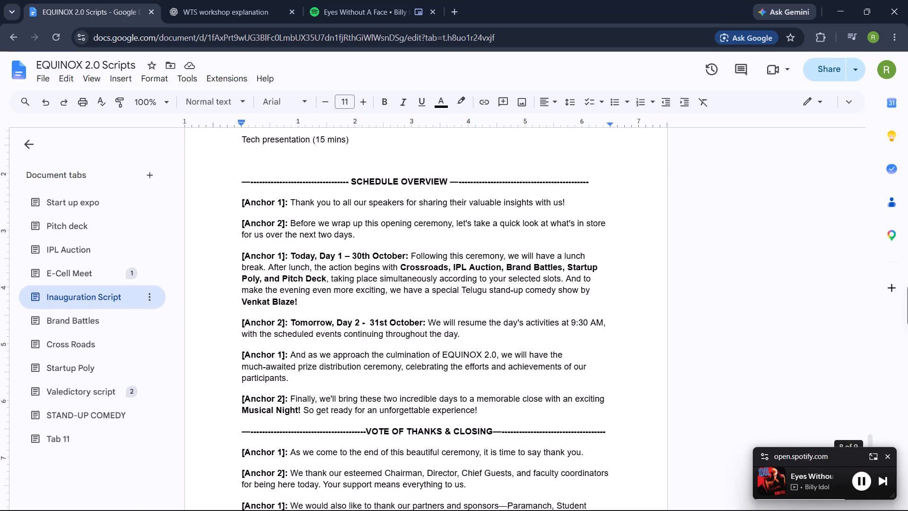
Reread the Schedule Overview and the Vote of Thanks & Closing sections of the Inauguration Script.
scroll(367, 298, "down", 2)
scroll(367, 298, "up", 1)
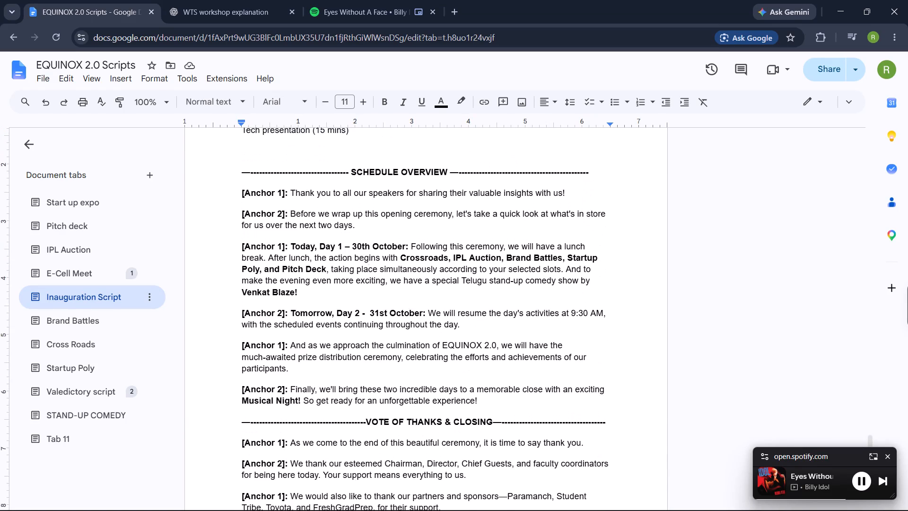
scroll(367, 298, "up", 3)
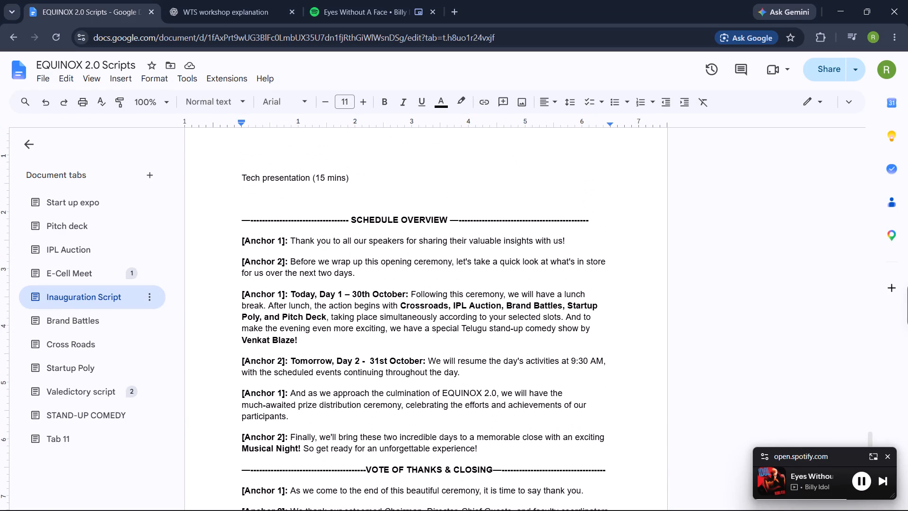
scroll(367, 298, "up", 2)
scroll(419, 405, "down", 3)
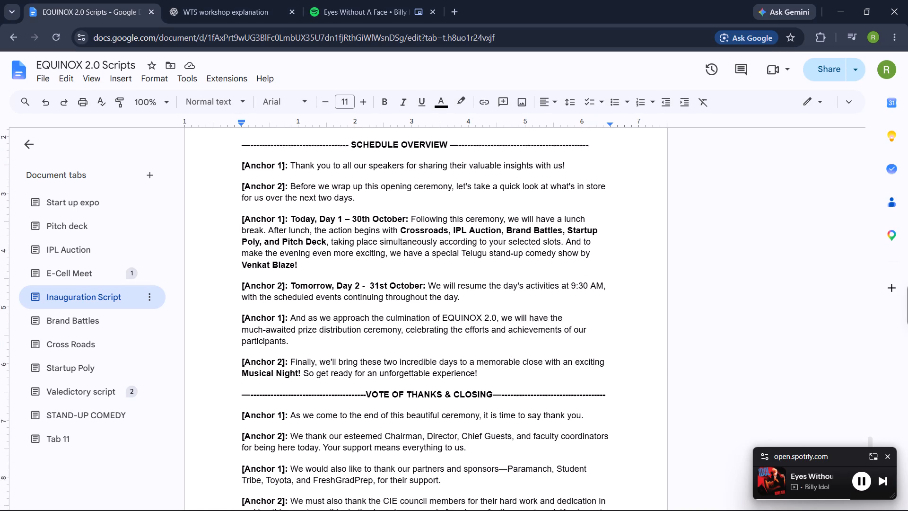
scroll(419, 405, "down", 2)
scroll(419, 405, "up", 1)
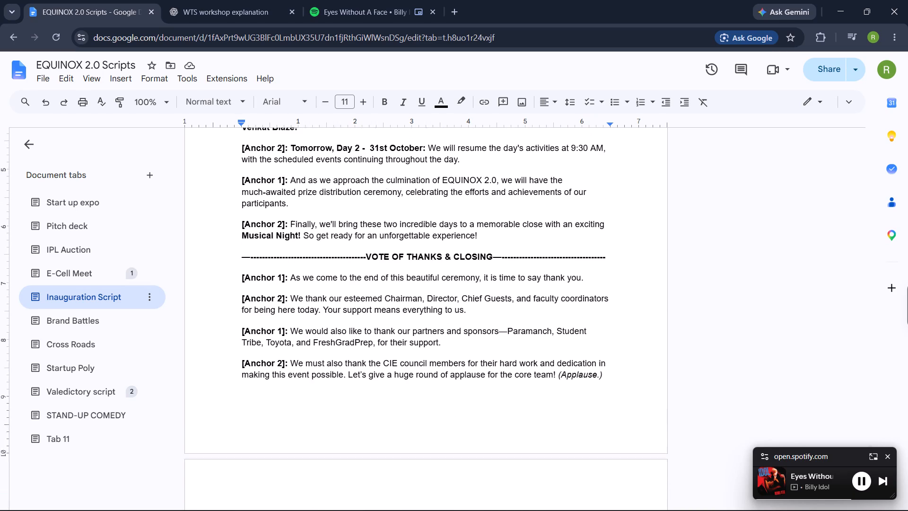
scroll(419, 405, "up", 1)
scroll(419, 405, "down", 1)
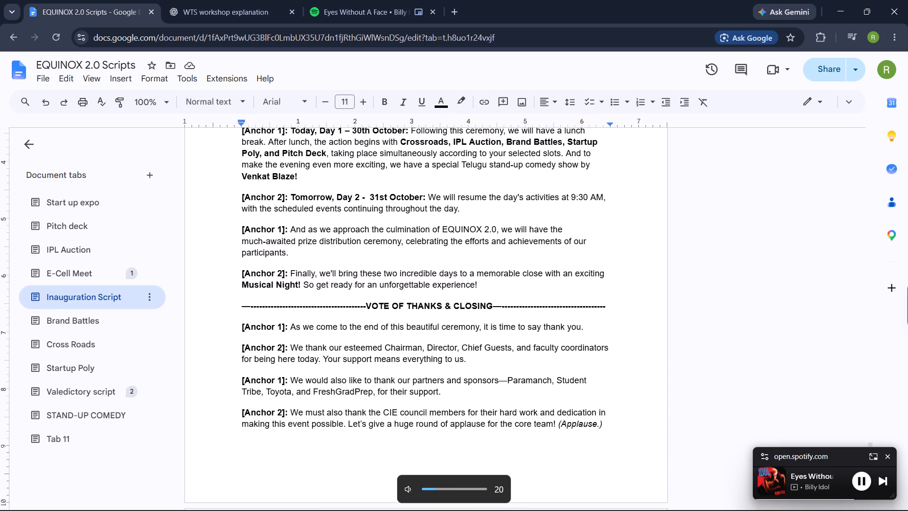
Switch to Spotify, open Ritviz's EP Ved from the library and play the song Udd Gaye.
left_click(354, 0)
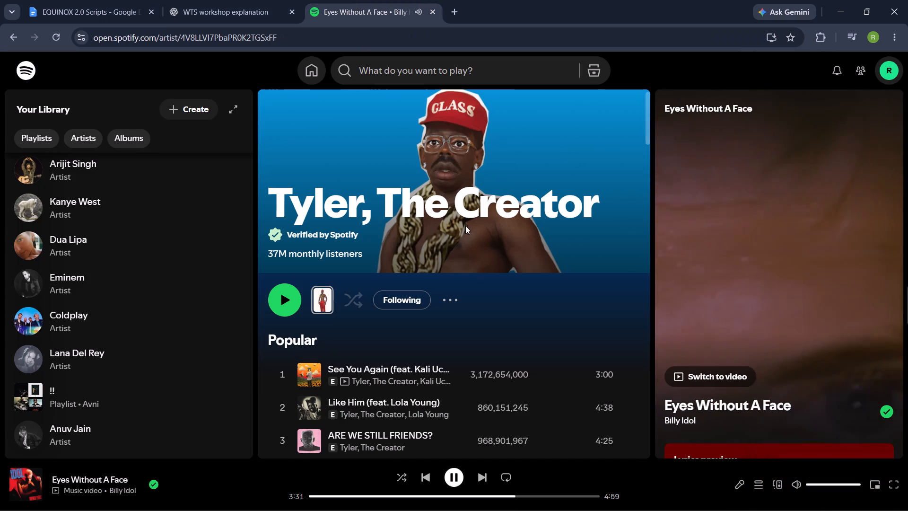
scroll(399, 380, "down", 1)
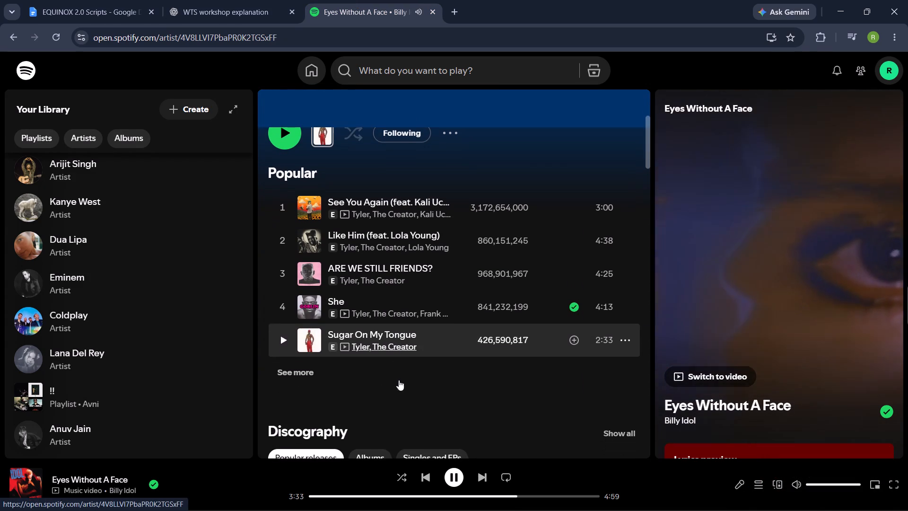
scroll(399, 380, "down", 1)
scroll(90, 324, "up", 3)
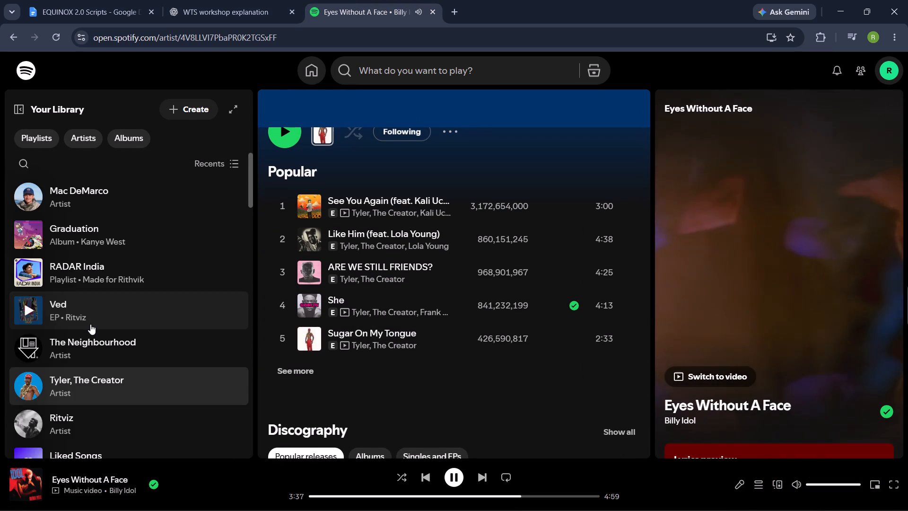
left_click(70, 308)
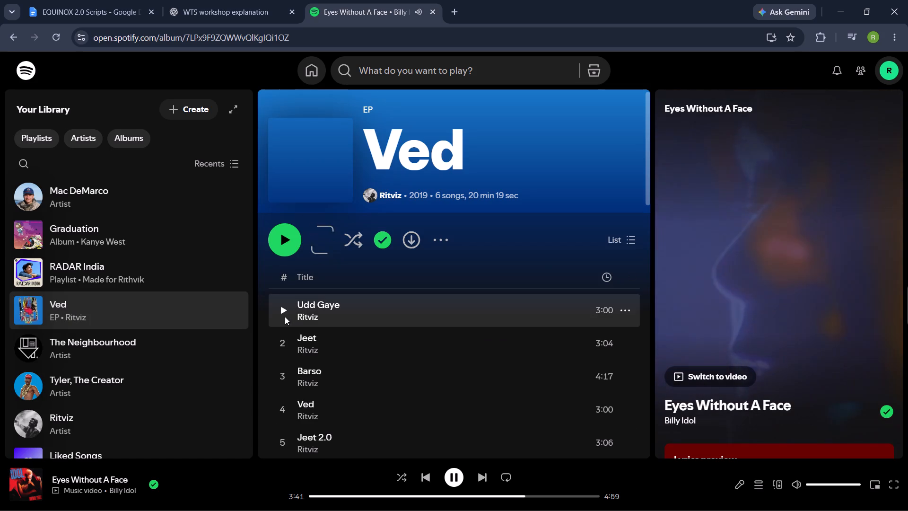
left_click(279, 308)
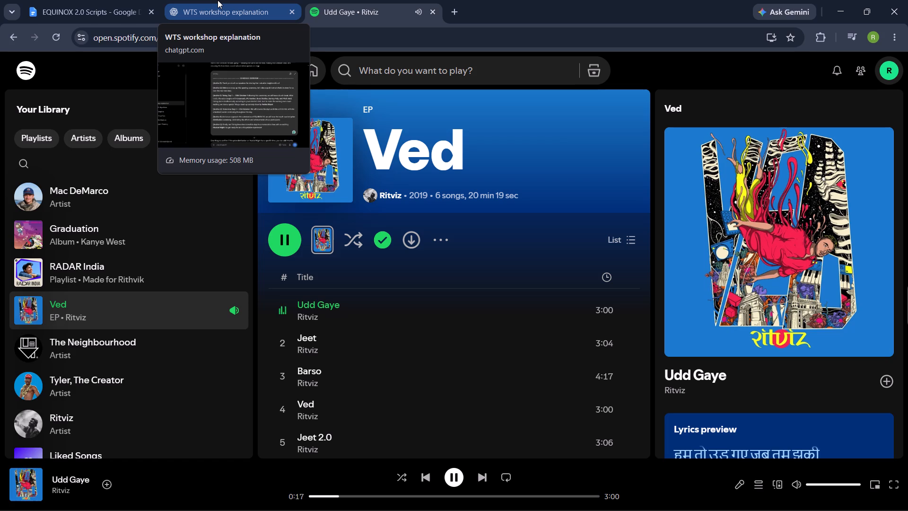
Return to the EQUINOX 2.0 Scripts document and replace "good morning" with "welcome" in Anchor 1's opening line of the Inauguration Script.
left_click(80, 0)
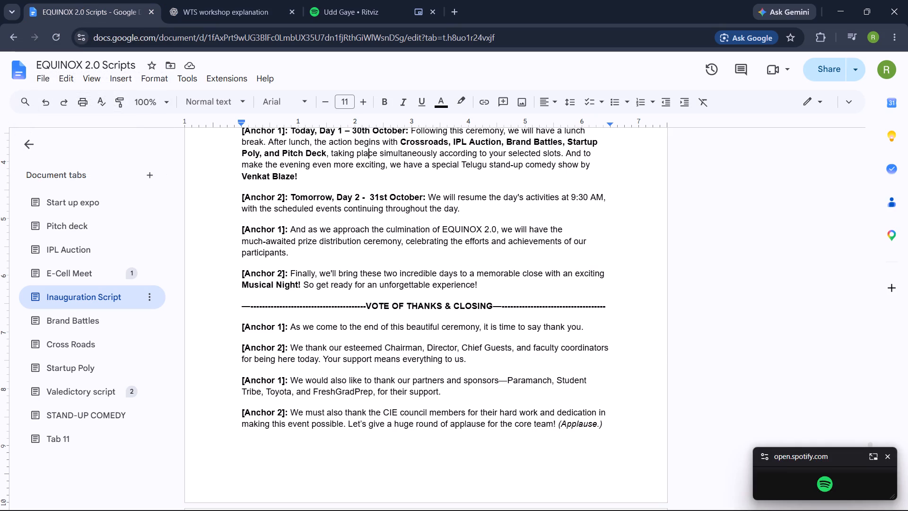
scroll(443, 262, "up", 15)
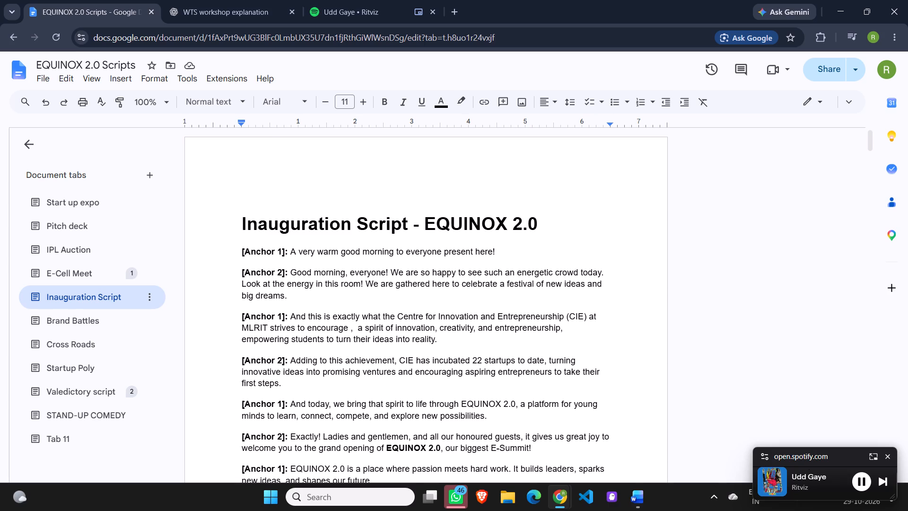
left_click(394, 251)
key("BackSpace")
key("BackSpace")
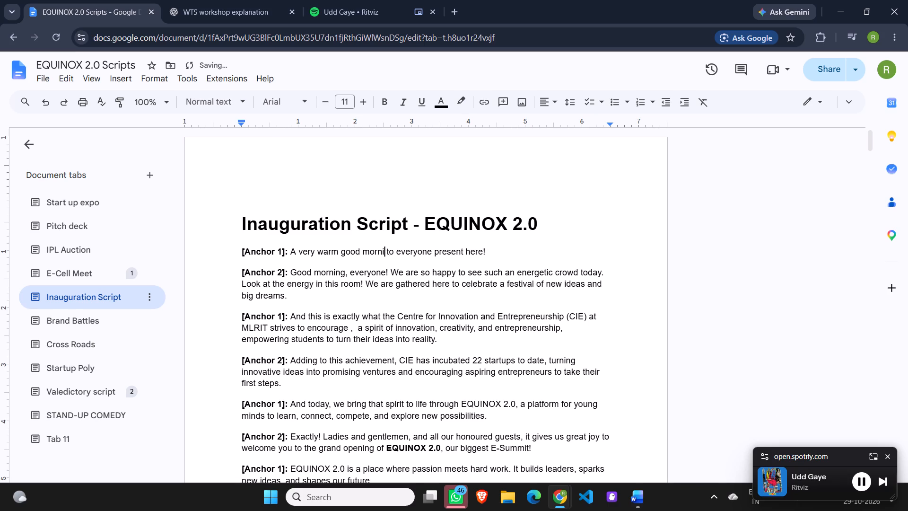
key("BackSpace")
key("BackSpace")
key("BackSpace")
key("BackSpace")
key("BackSpace")
key("BackSpace")
key("BackSpace")
key("BackSpace")
key("BackSpace")
key("BackSpace")
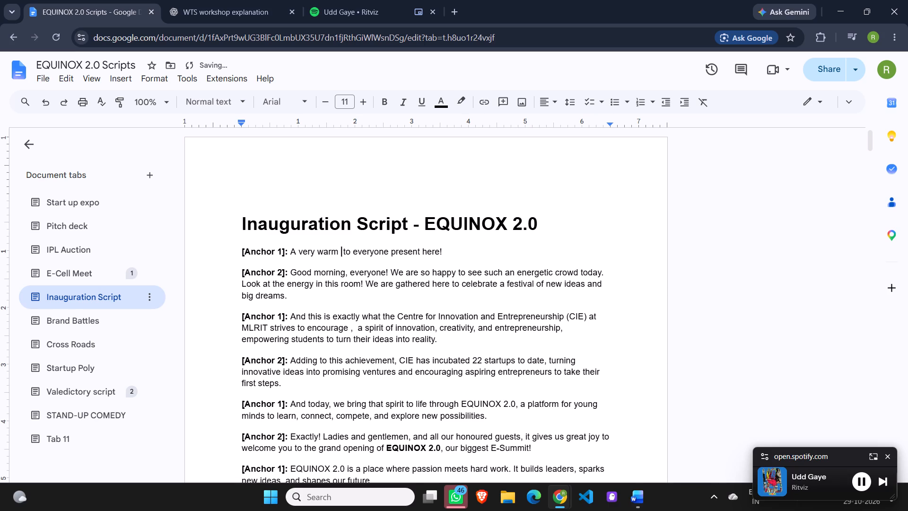
type("welcome")
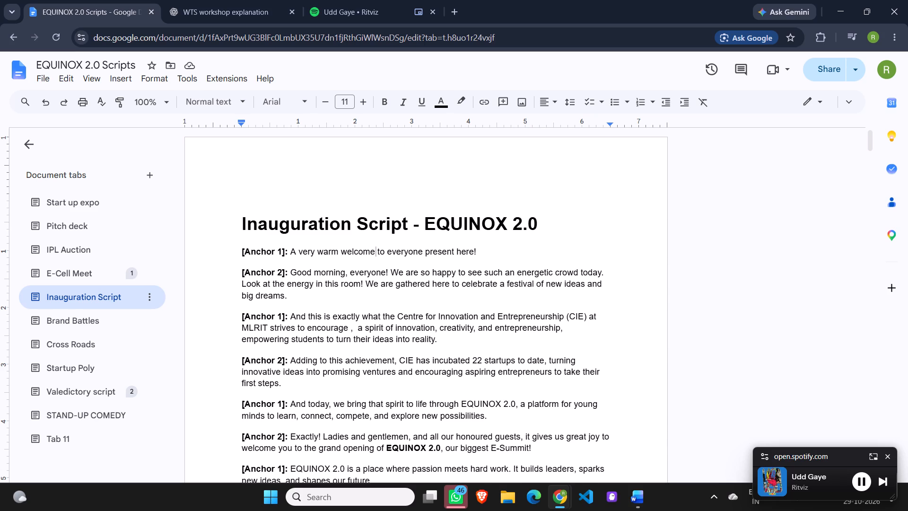
Proofread the anchors' opening lines of the Inauguration Script, from the welcome down to the first pause for applause.
scroll(323, 302, "down", 1)
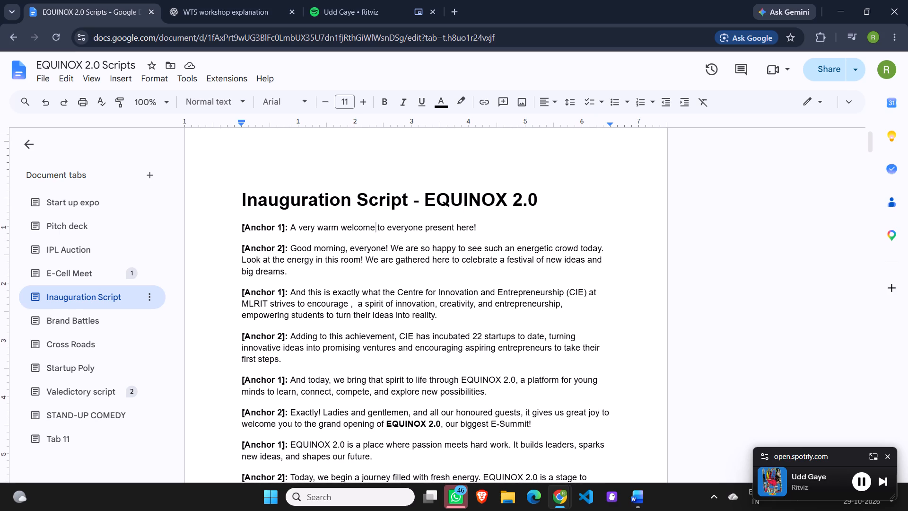
scroll(323, 302, "down", 1)
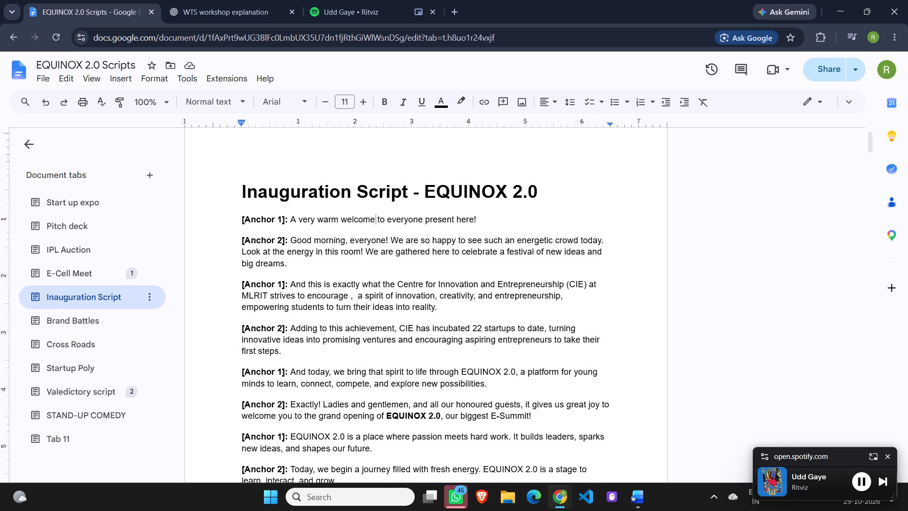
scroll(323, 302, "down", 1)
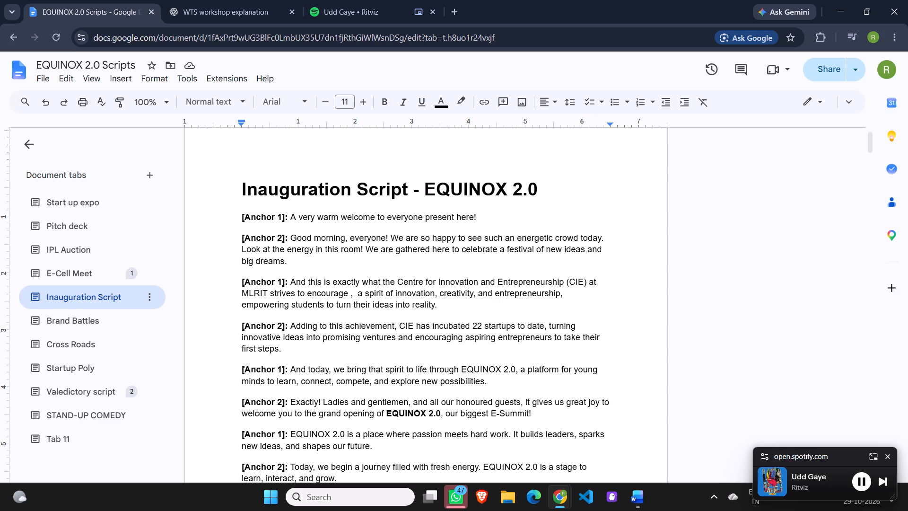
scroll(325, 298, "down", 1)
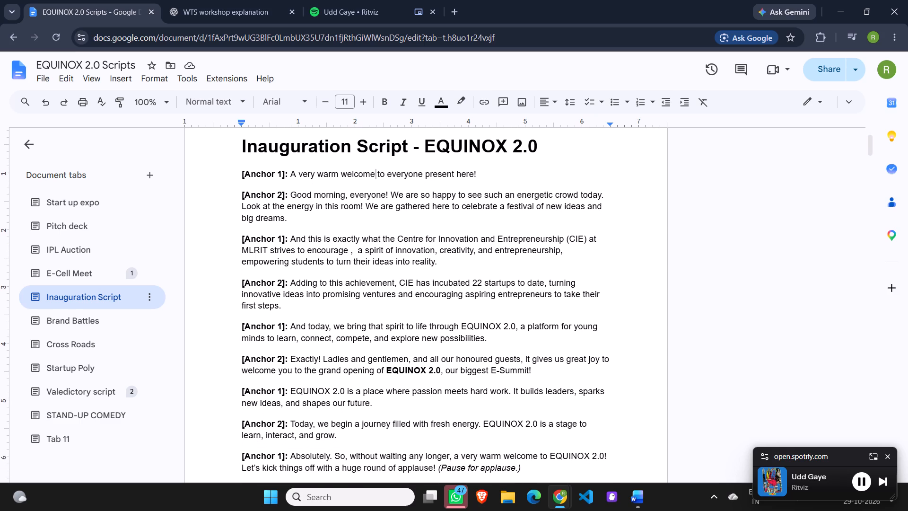
scroll(325, 298, "down", 2)
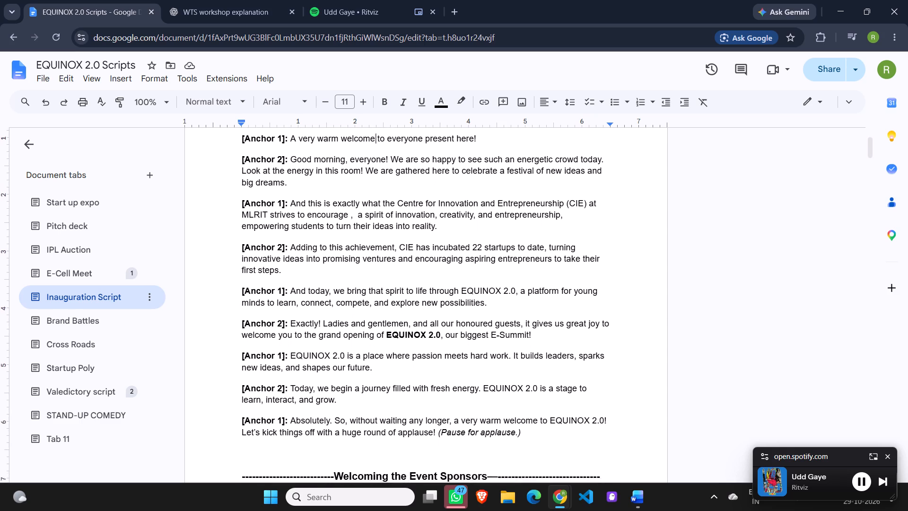
scroll(325, 298, "down", 1)
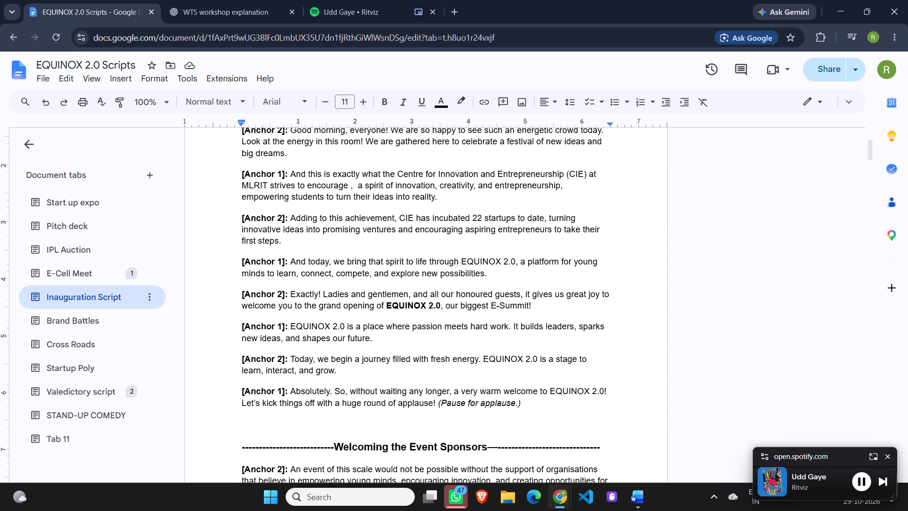
left_click(325, 298)
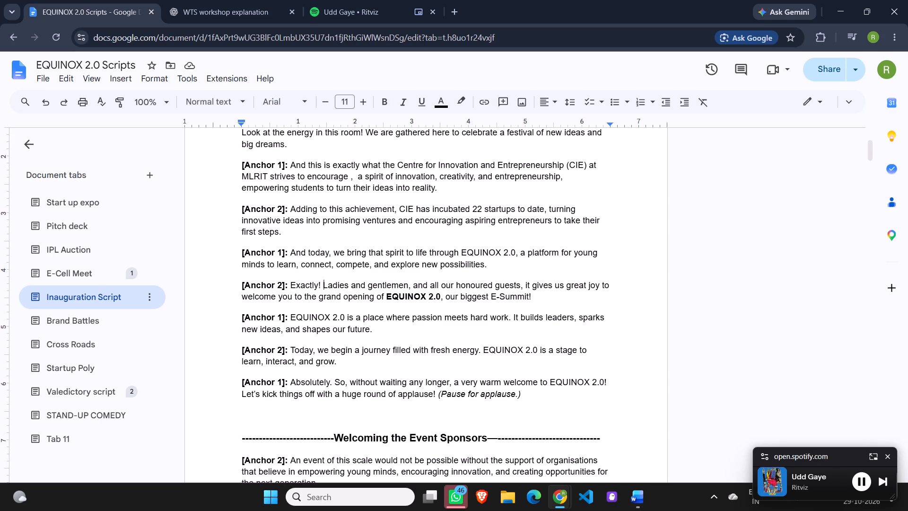
left_click(479, 326)
scroll(479, 326, "down", 1)
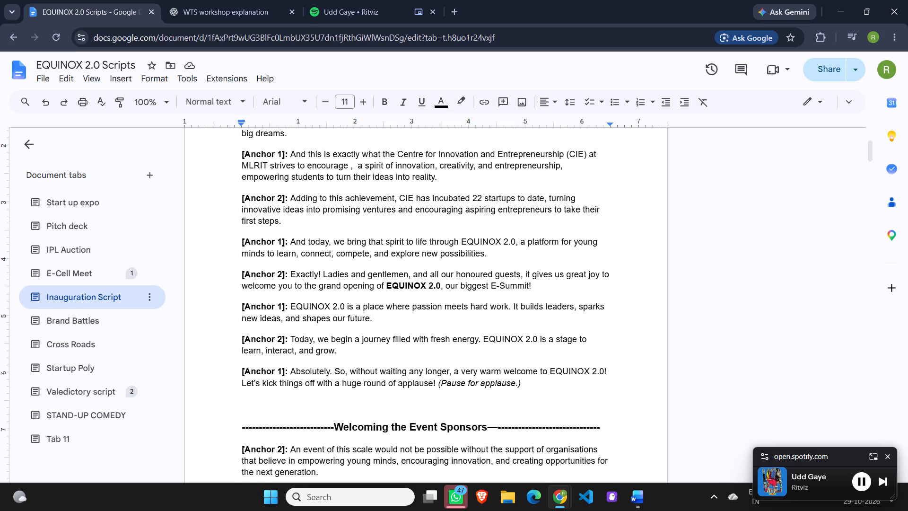
scroll(479, 326, "down", 1)
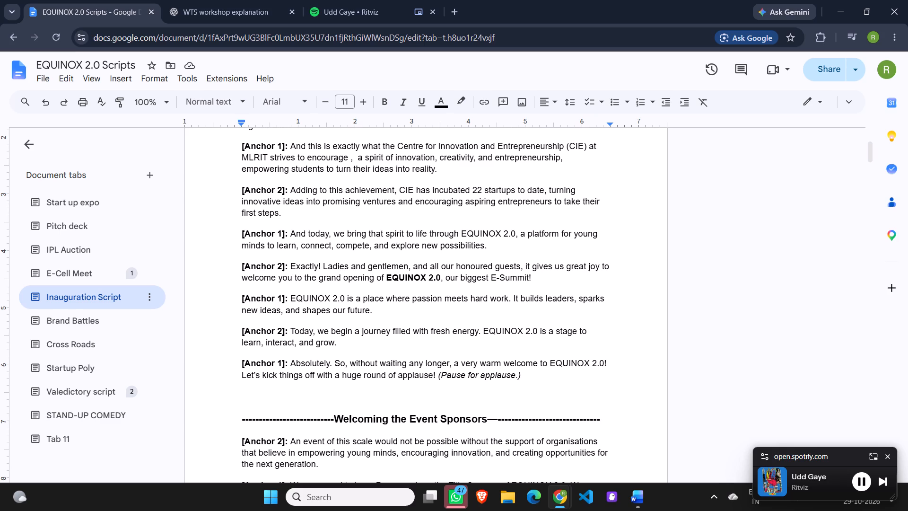
scroll(425, 322, "down", 1)
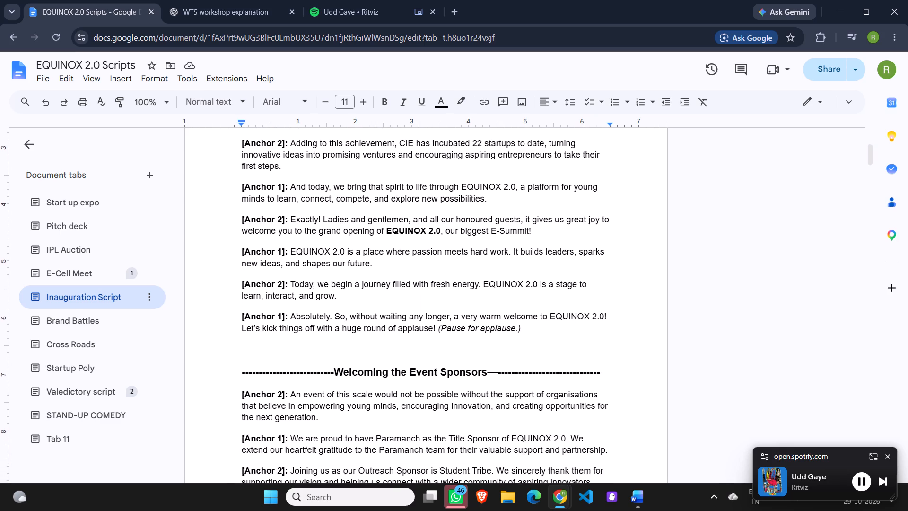
Read through the Welcoming the Event Sponsors section and on into the Inviting Guests section of the Inauguration Script.
scroll(425, 322, "down", 3)
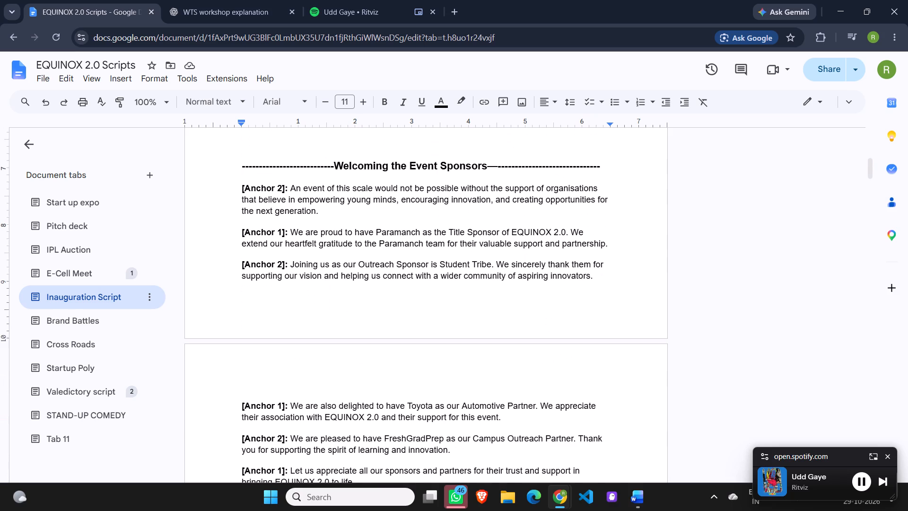
scroll(425, 322, "down", 1)
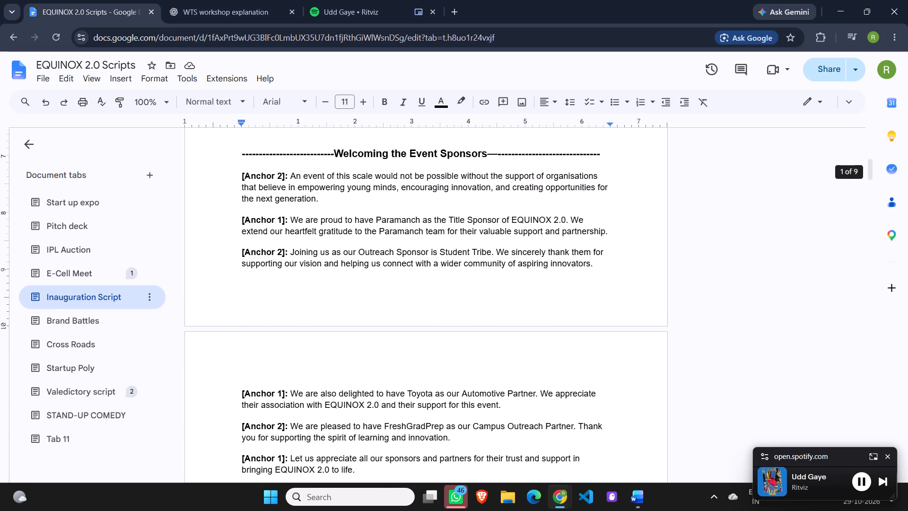
scroll(425, 322, "up", 2)
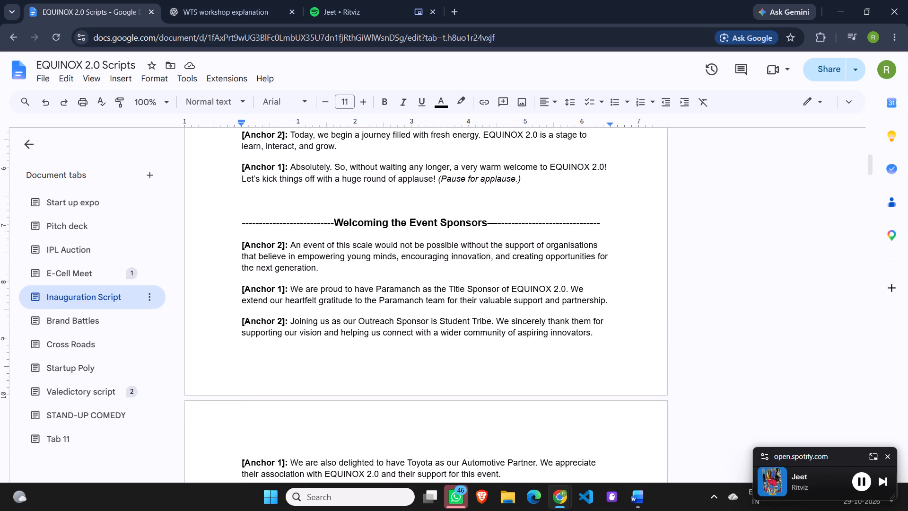
left_click_drag(241, 221, 560, 319)
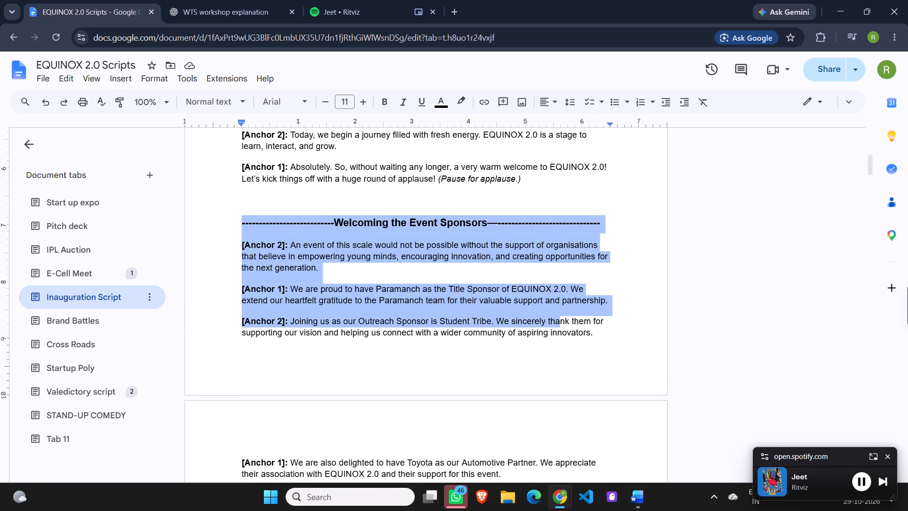
left_click_drag(560, 319, 231, 214)
left_click(238, 208)
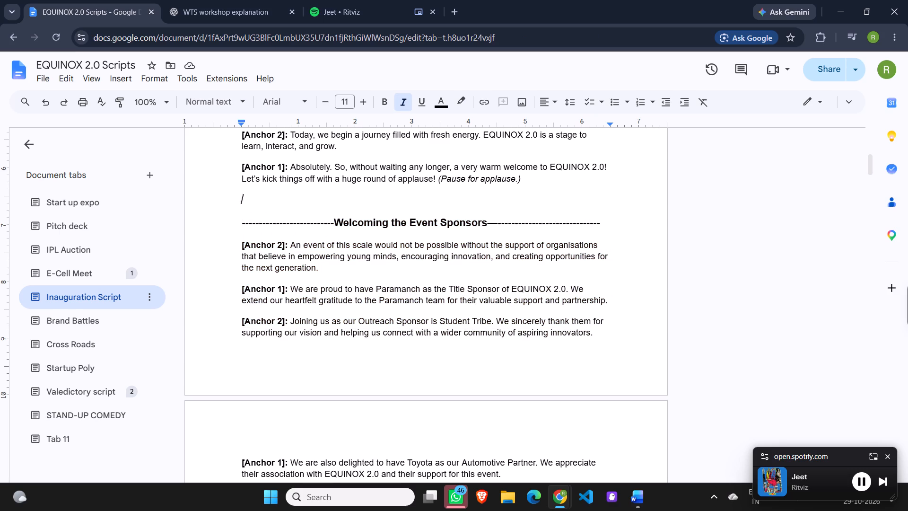
scroll(271, 275, "down", 2)
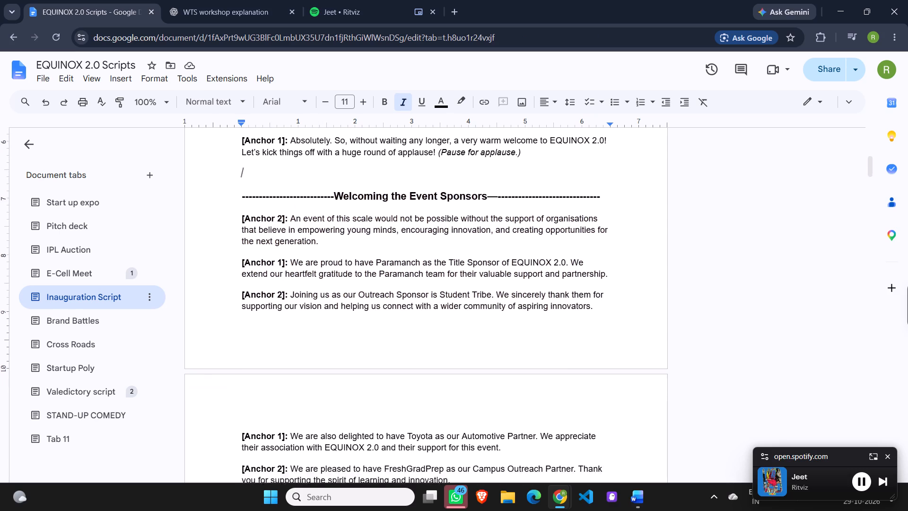
scroll(271, 275, "down", 2)
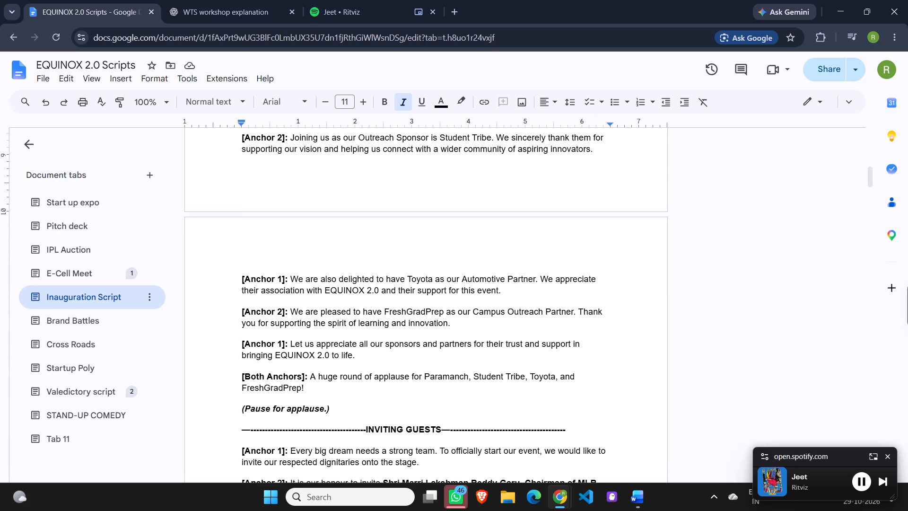
scroll(271, 237, "down", 1)
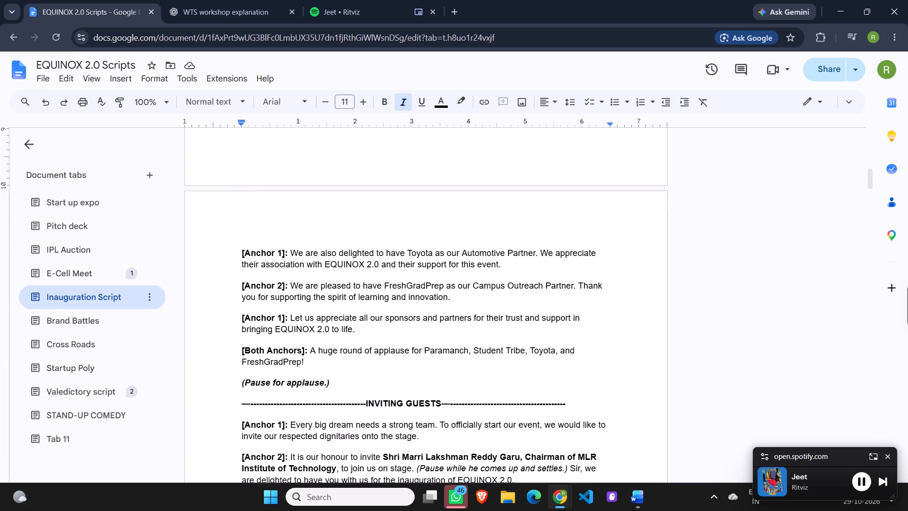
scroll(267, 227, "down", 1)
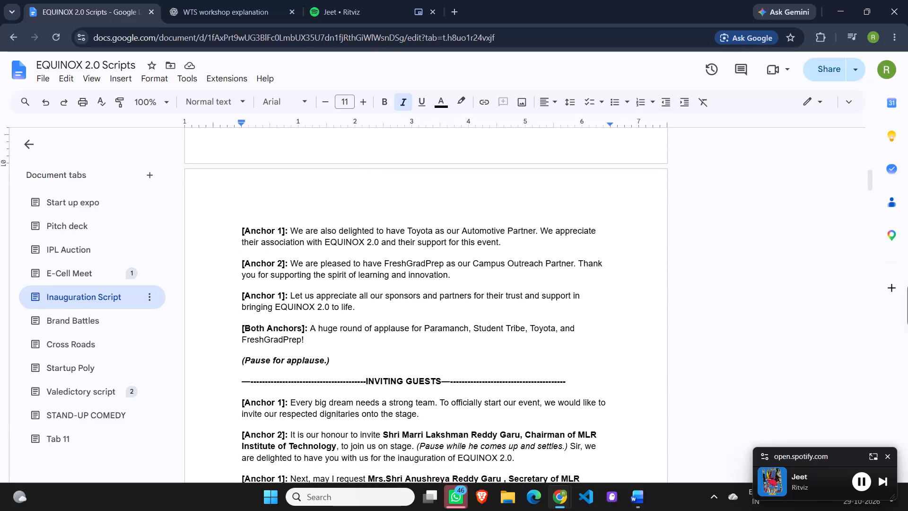
scroll(267, 227, "down", 2)
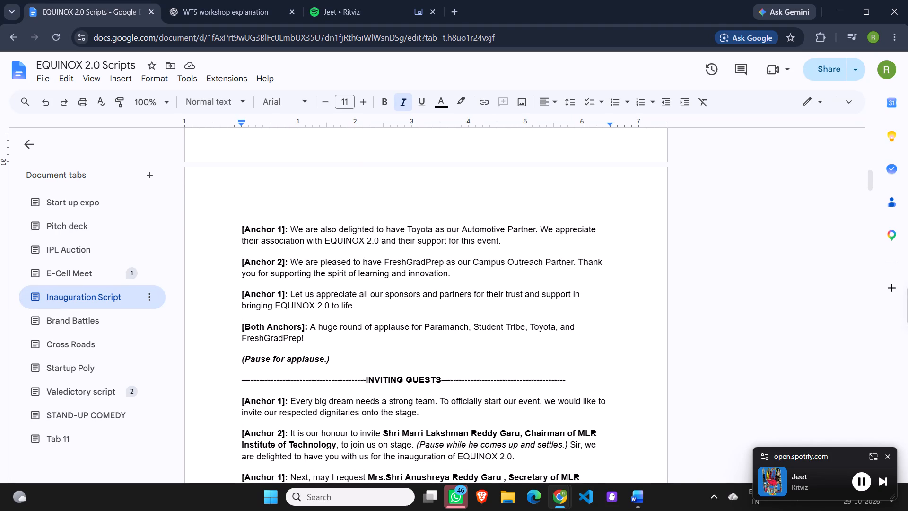
scroll(267, 227, "down", 2)
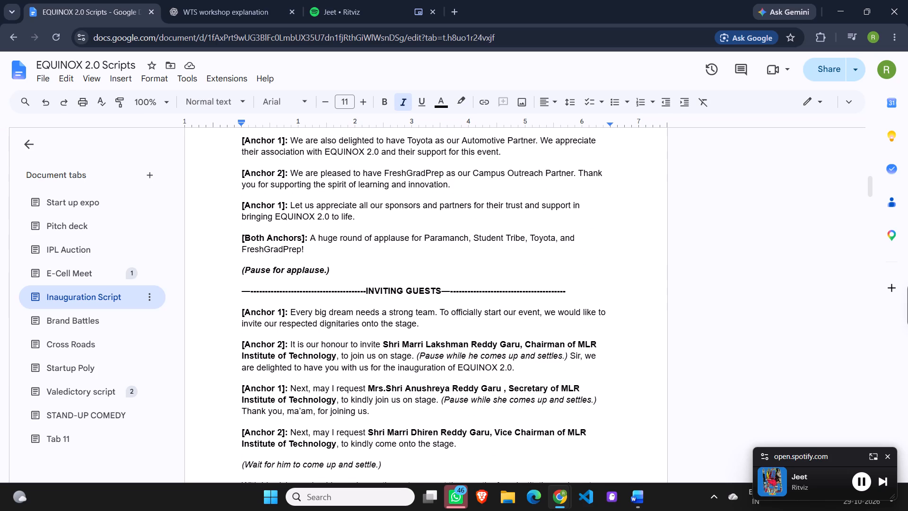
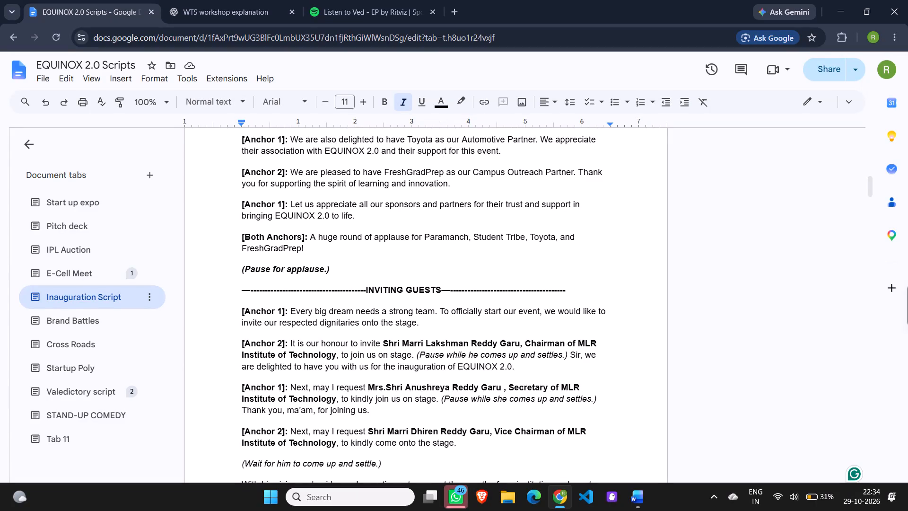
Place the text cursor in the Secretary's name in Anchor 1's invitation line of the Inviting Guests section.
left_click(423, 387)
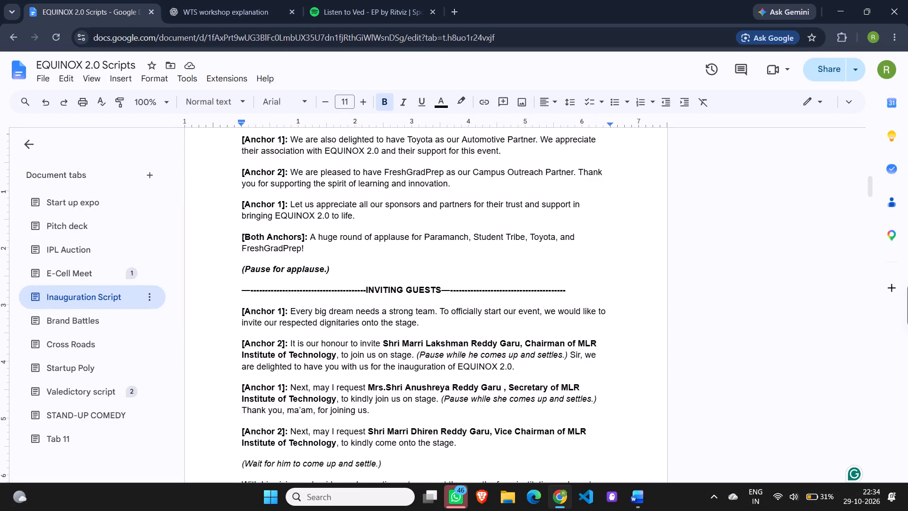
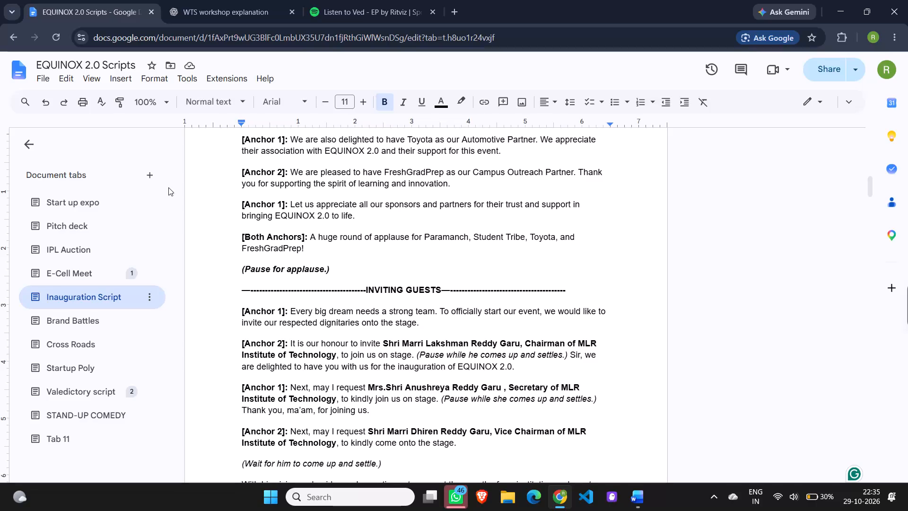
Switch to Spotify, search for "the world we knew" and play Frank Sinatra's The World We Knew (Over And Over).
left_click(308, 0)
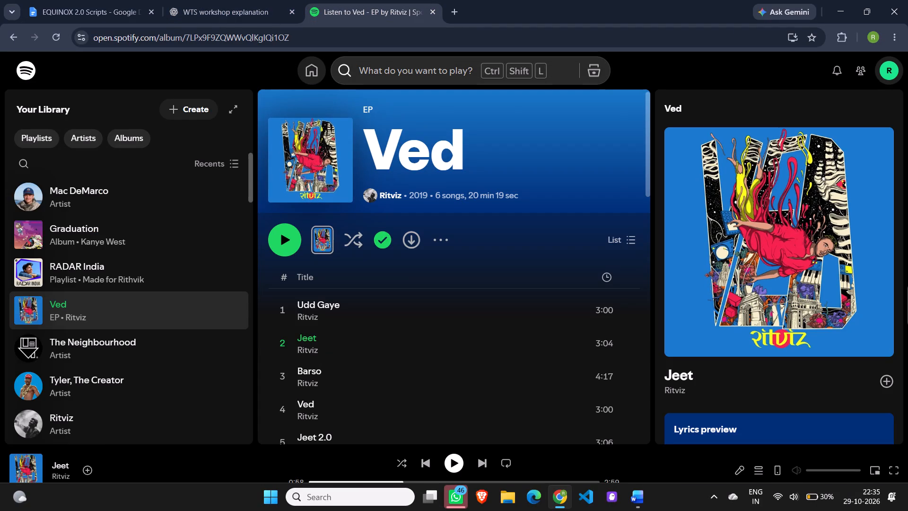
left_click(416, 79)
type("the world")
key("space")
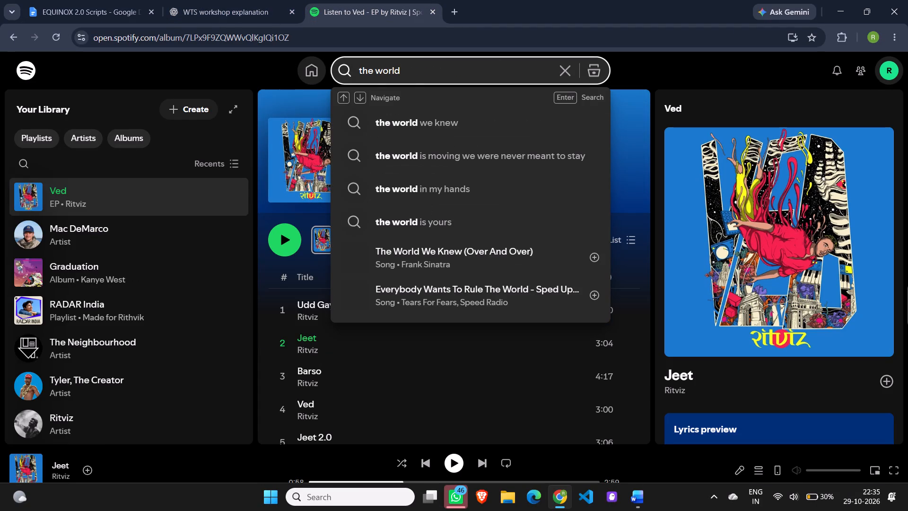
left_click(406, 123)
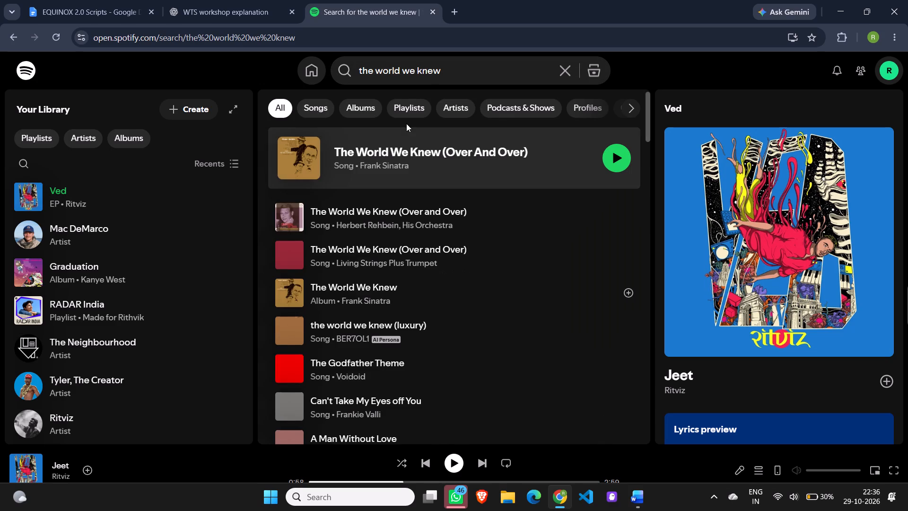
left_click(624, 160)
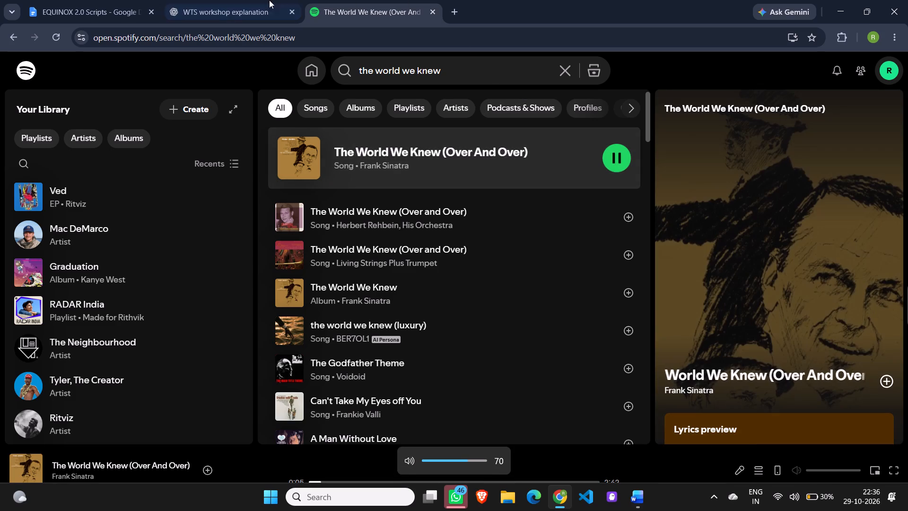
Return to the Inauguration Script and proofread the dignitary invitations in the Inviting Guests section, down to the Principal's.
left_click(117, 3)
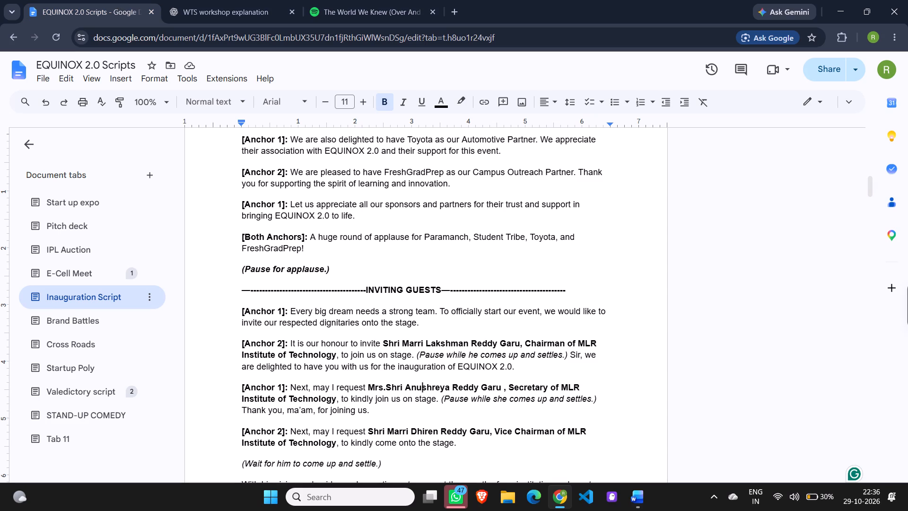
scroll(369, 294, "down", 2)
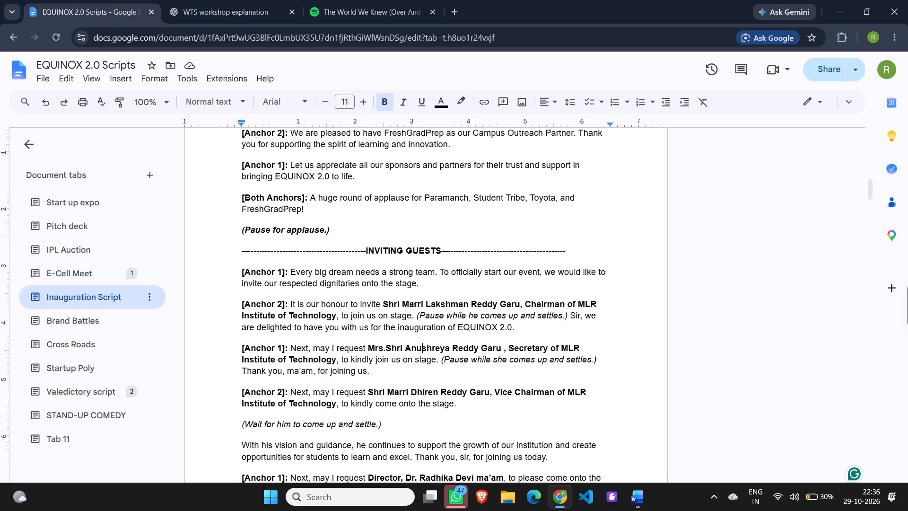
scroll(369, 294, "down", 2)
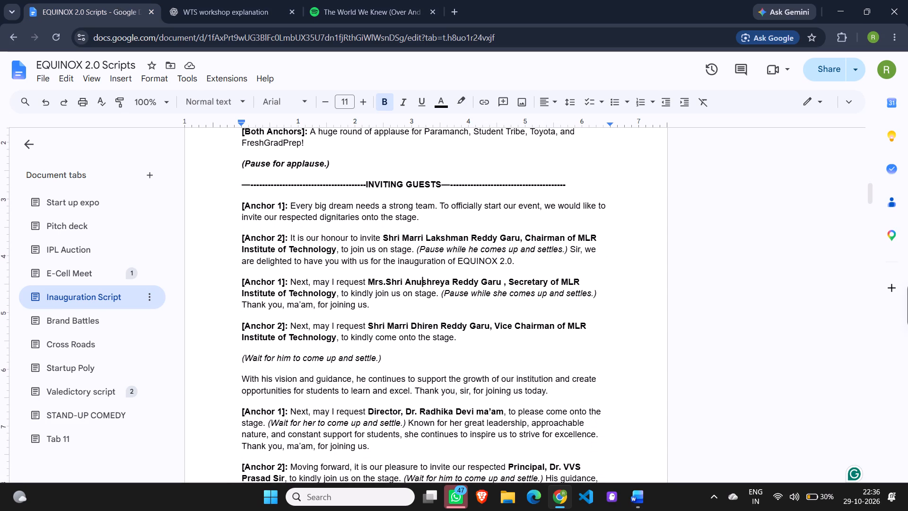
scroll(369, 294, "down", 1)
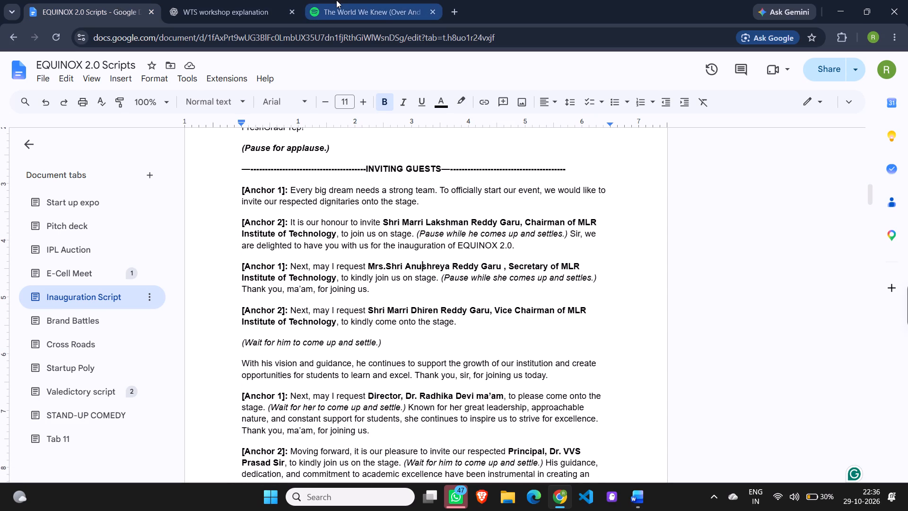
left_click(336, 0)
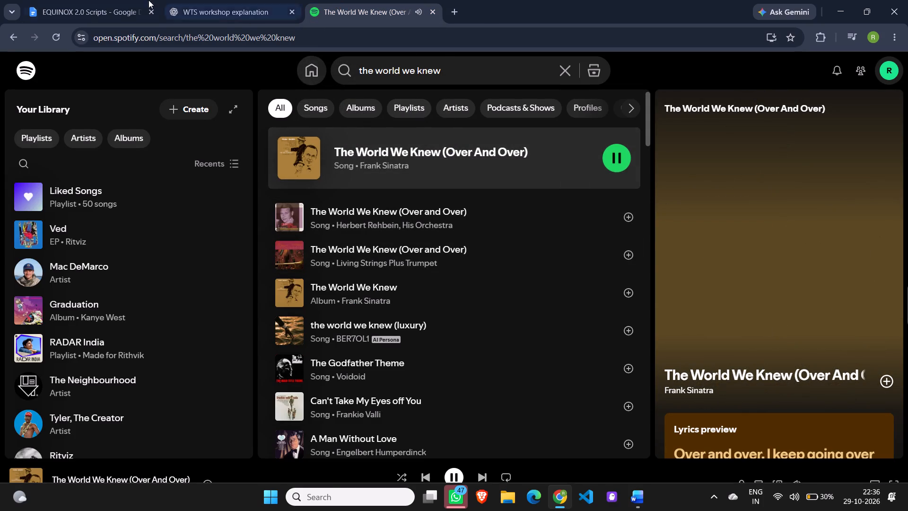
left_click(109, 0)
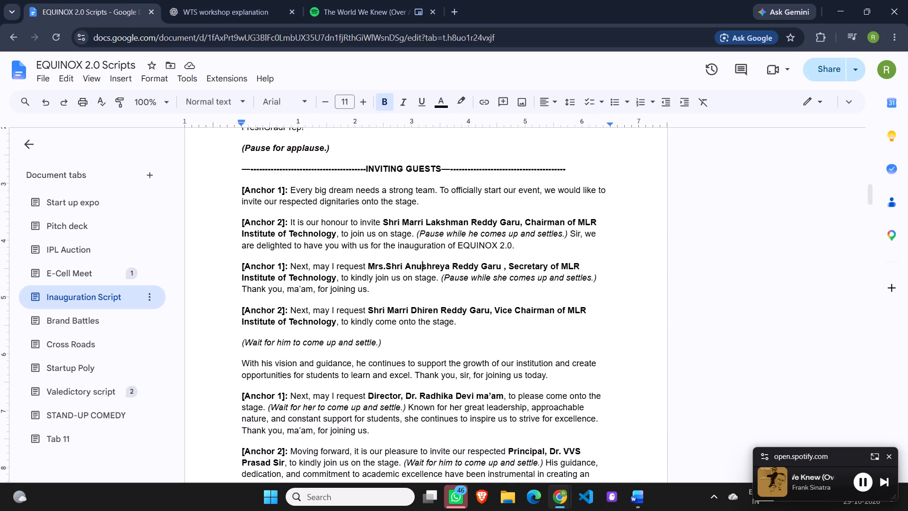
scroll(480, 348, "down", 2)
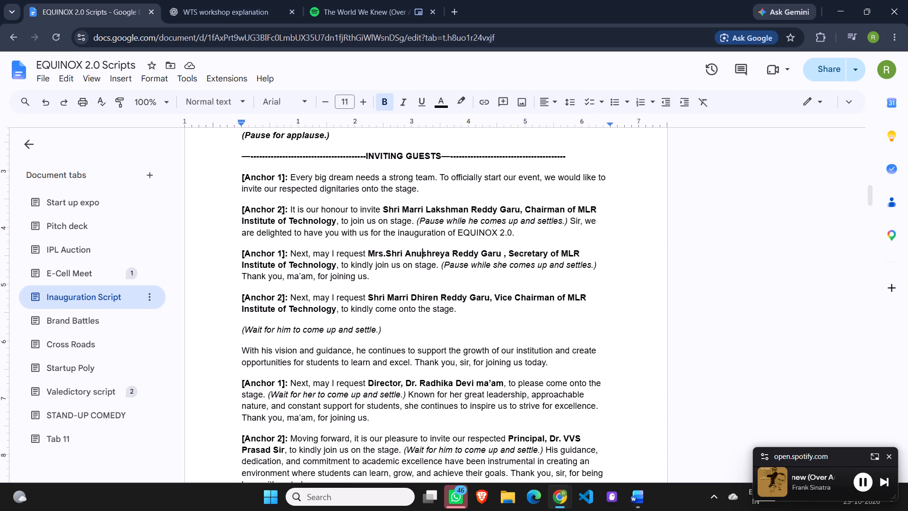
scroll(480, 348, "down", 3)
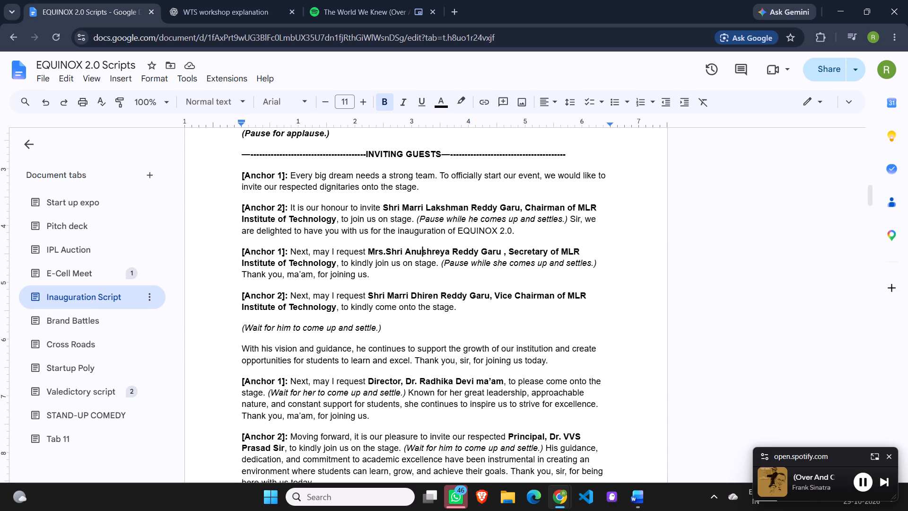
scroll(480, 348, "down", 2)
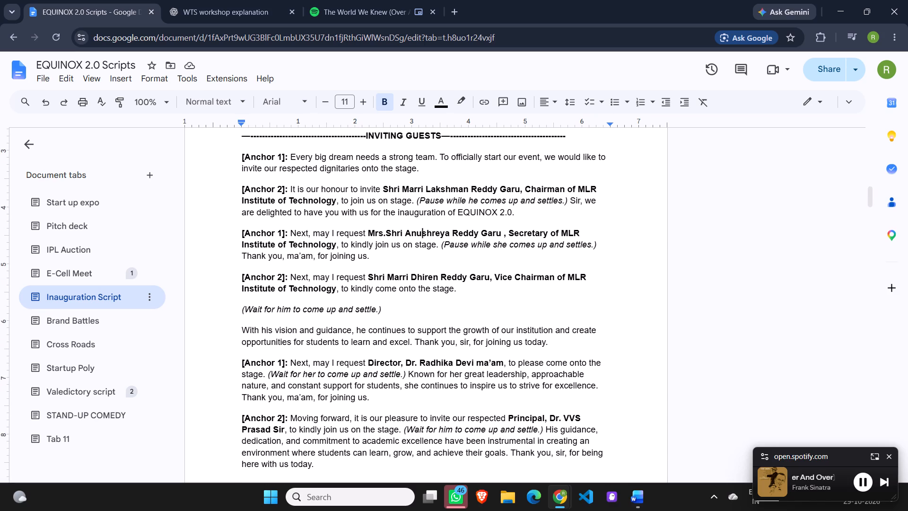
scroll(480, 348, "down", 1)
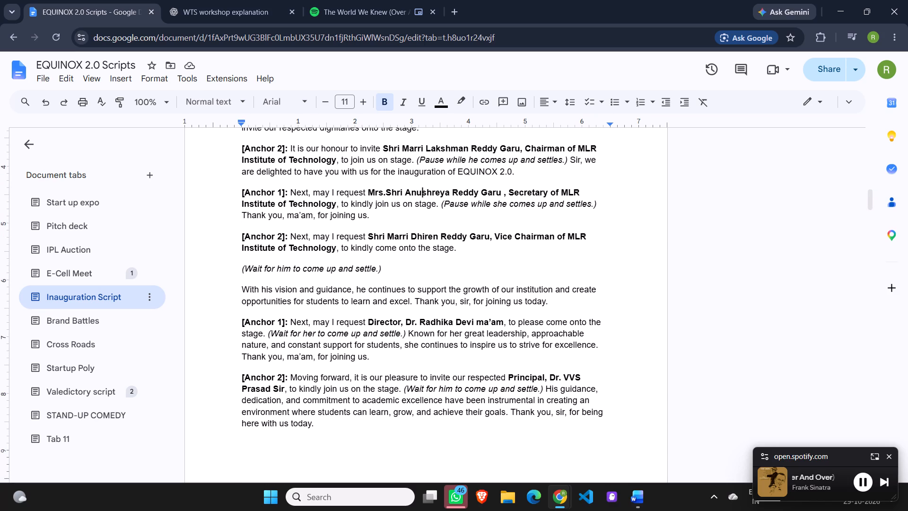
scroll(480, 348, "down", 1)
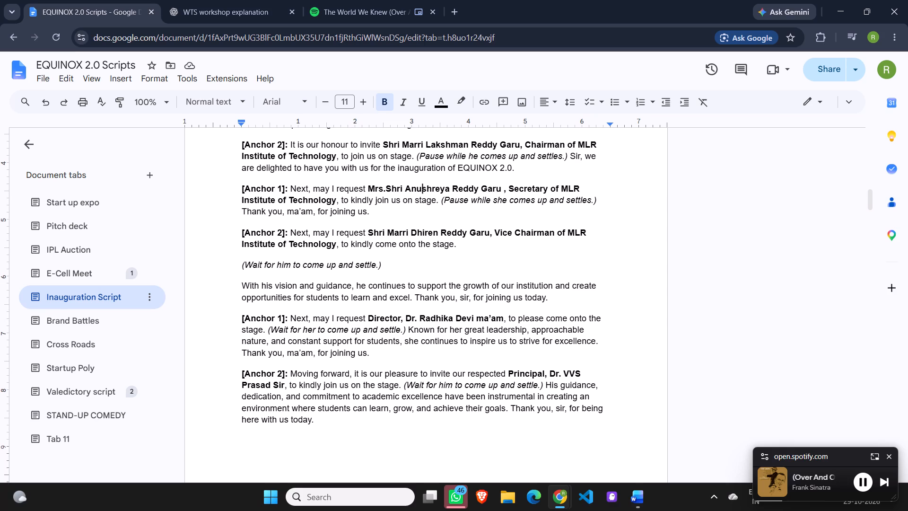
scroll(480, 348, "down", 1)
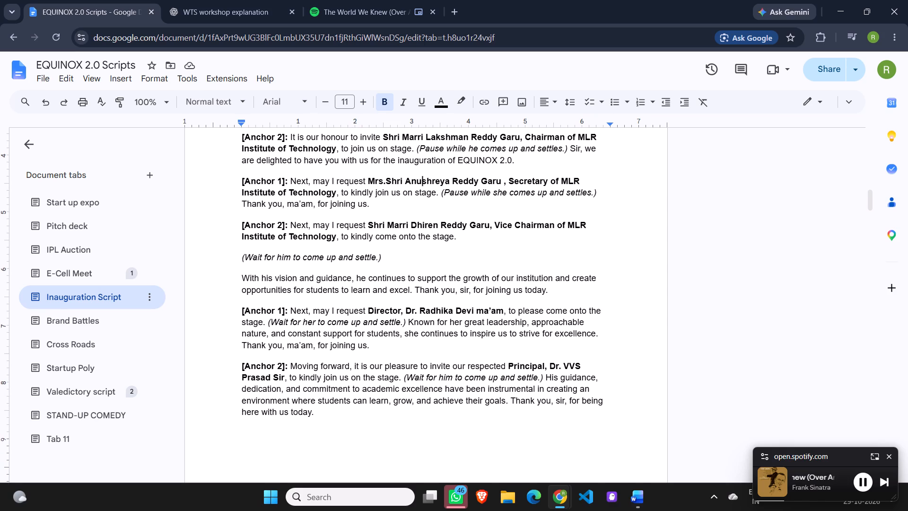
scroll(480, 348, "down", 1)
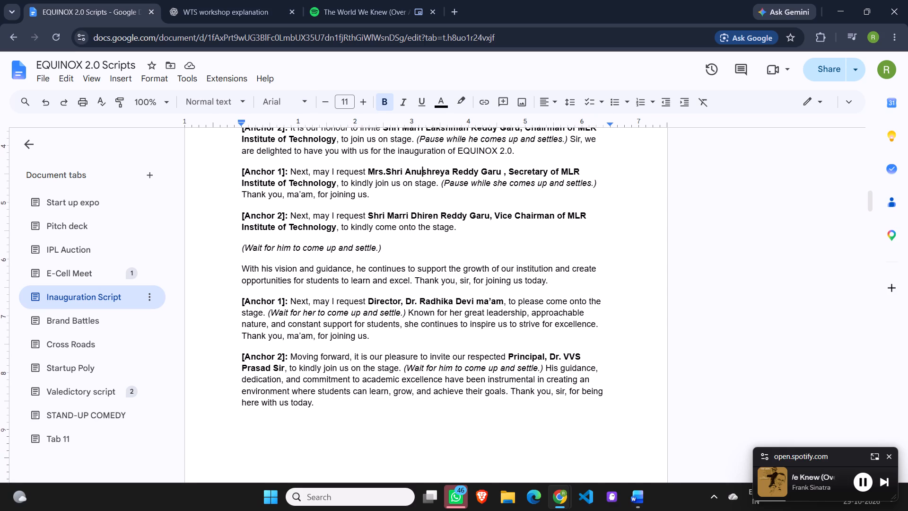
scroll(480, 348, "down", 2)
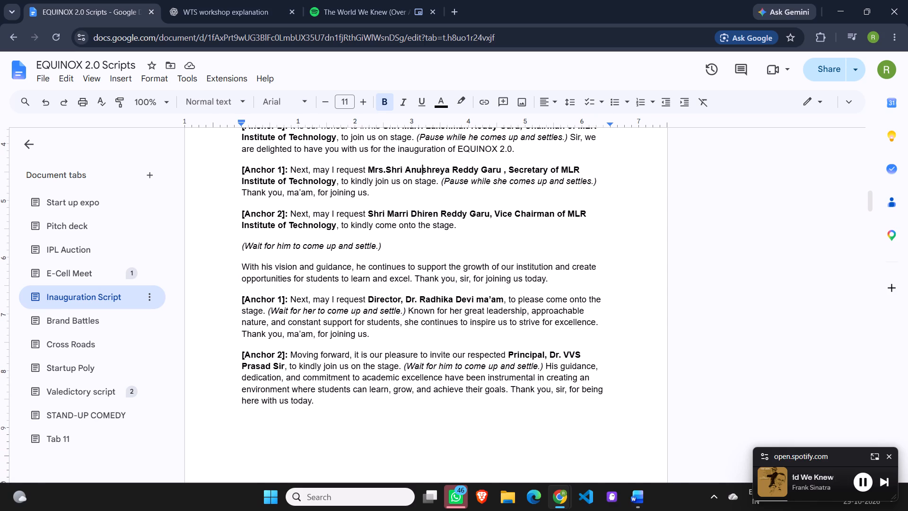
Correct the Principal's initials to SVS in Anchor 2's invitation line of the Inviting Guests section.
left_click(569, 358)
key("BackSpace")
key("shift+s")
Proofread the department heads' invitations, the thank-you to the HODs, and the anchors' welcome lines for the Spotlight industry guests.
scroll(569, 358, "down", 3)
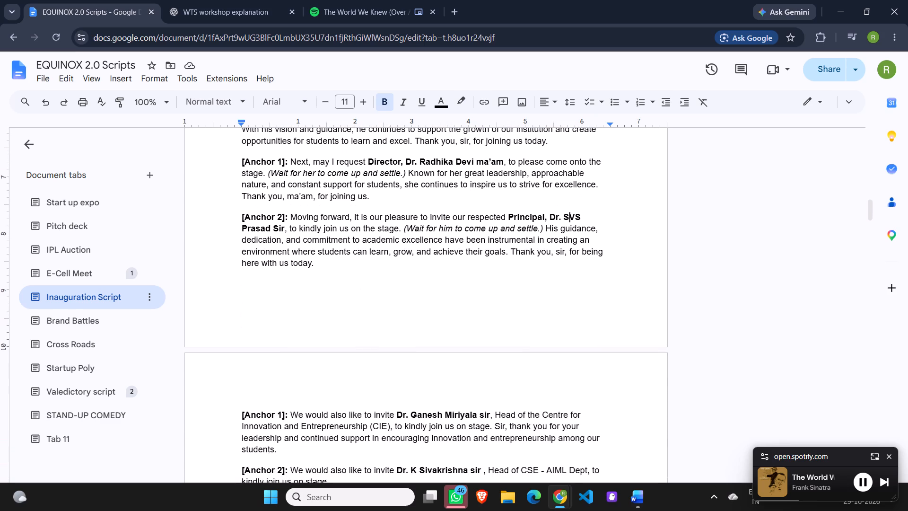
scroll(569, 358, "down", 2)
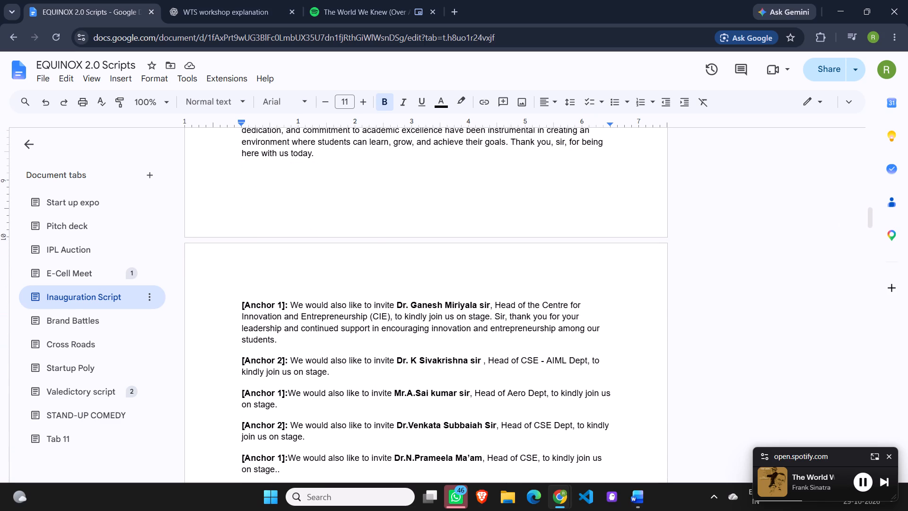
scroll(569, 358, "down", 2)
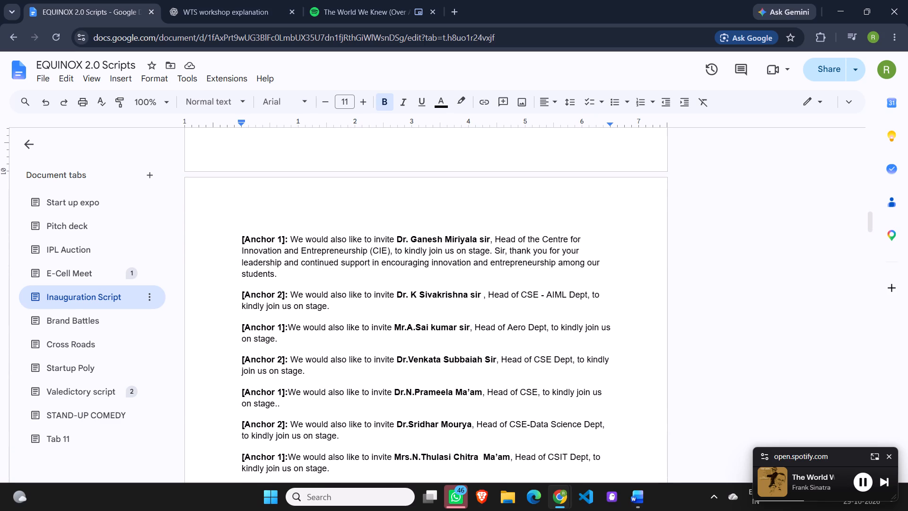
scroll(569, 358, "down", 1)
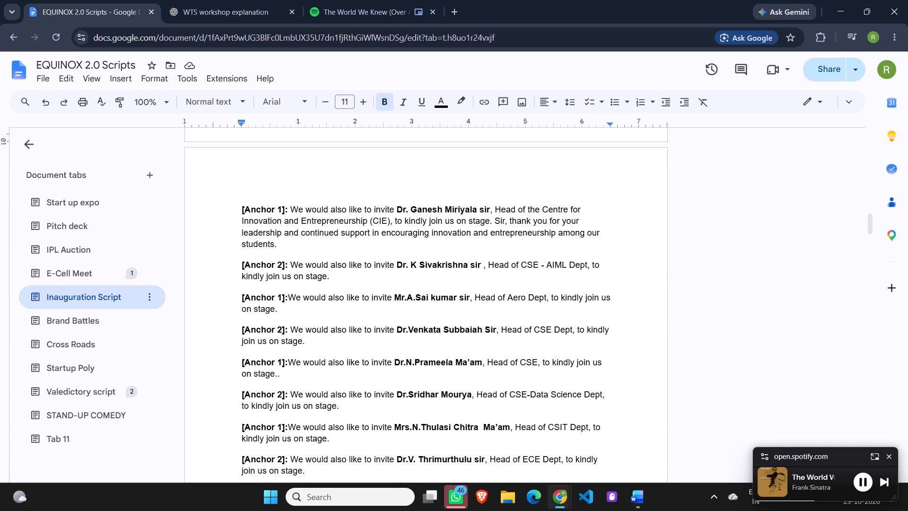
scroll(631, 361, "down", 1)
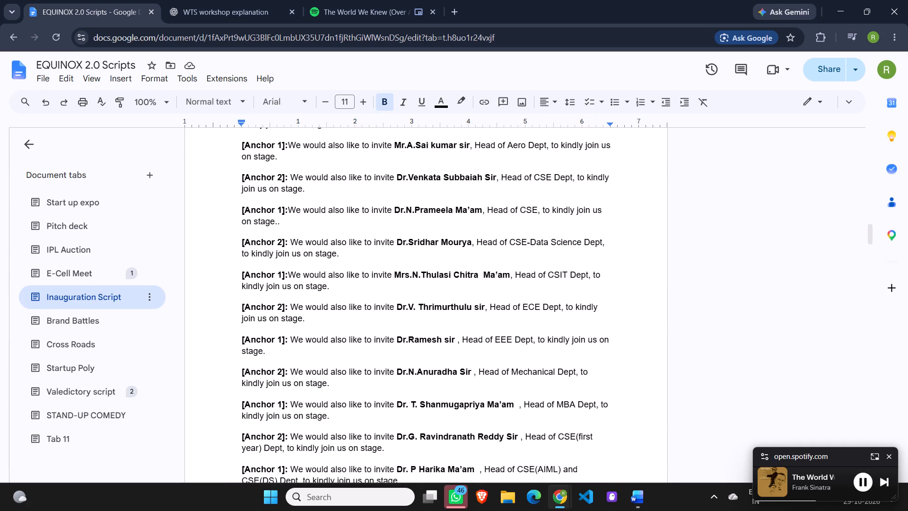
scroll(631, 361, "down", 1)
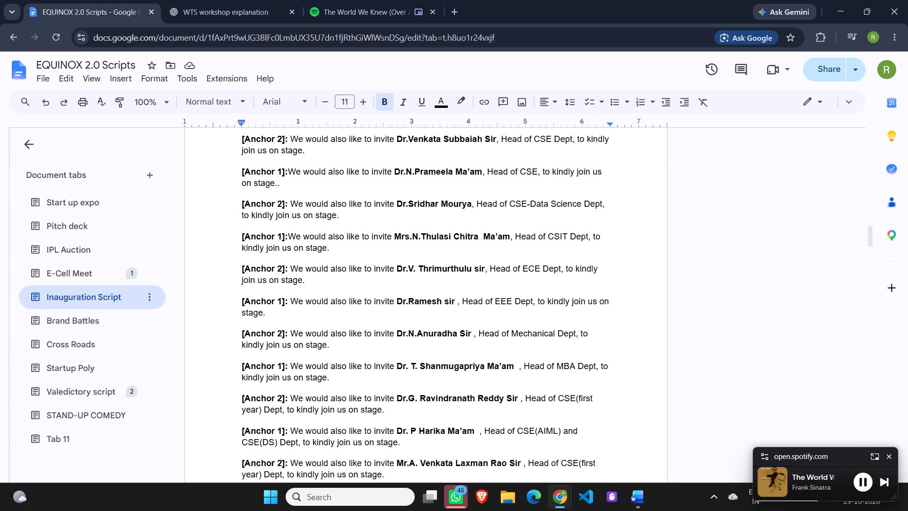
scroll(631, 361, "down", 1)
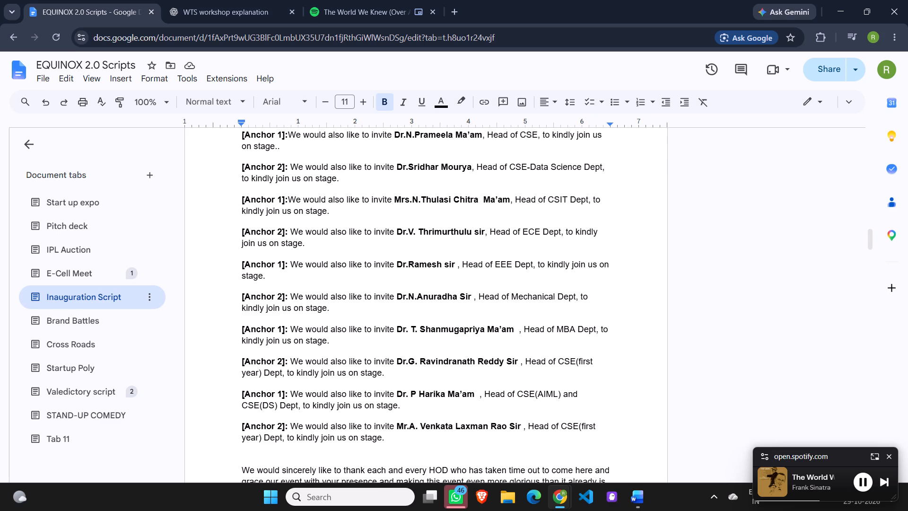
scroll(631, 361, "down", 2)
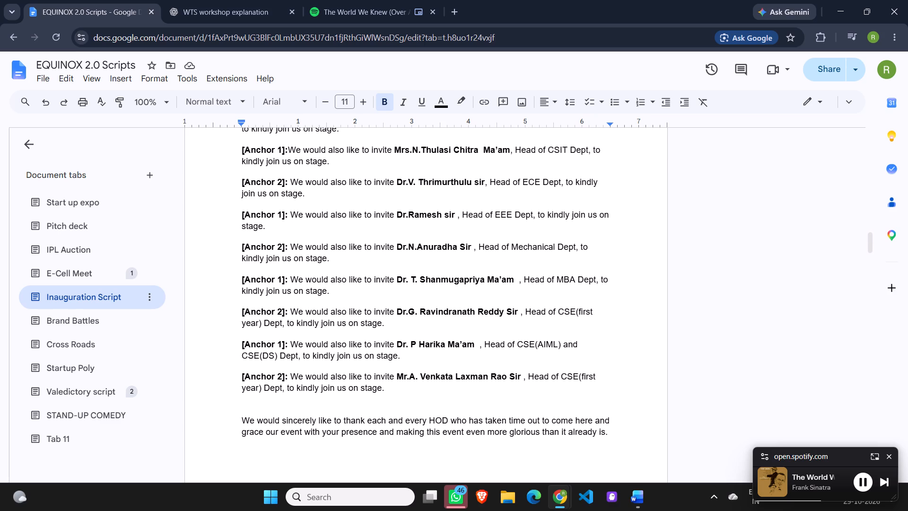
scroll(631, 361, "down", 1)
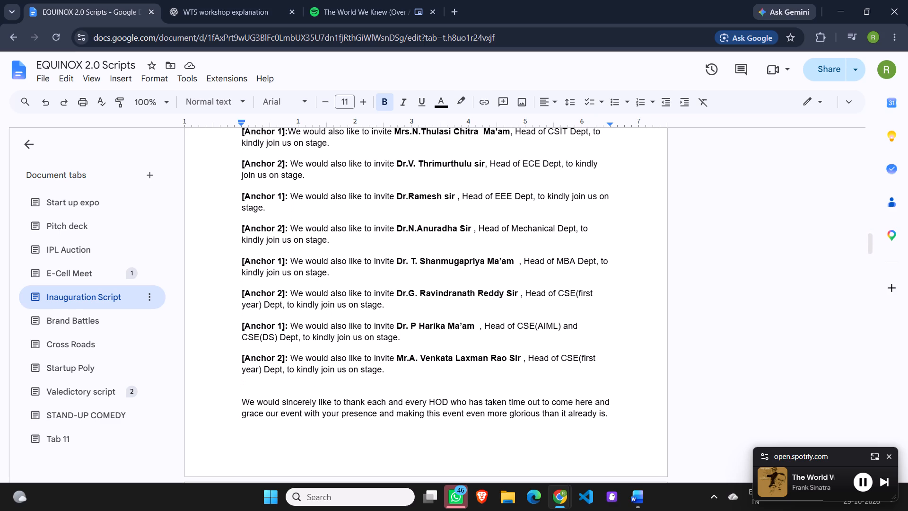
scroll(631, 361, "down", 1)
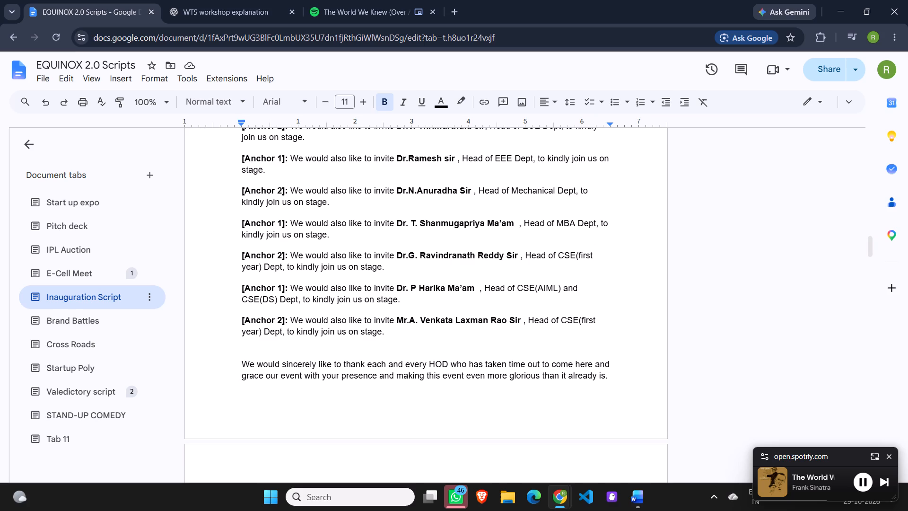
scroll(631, 361, "down", 1)
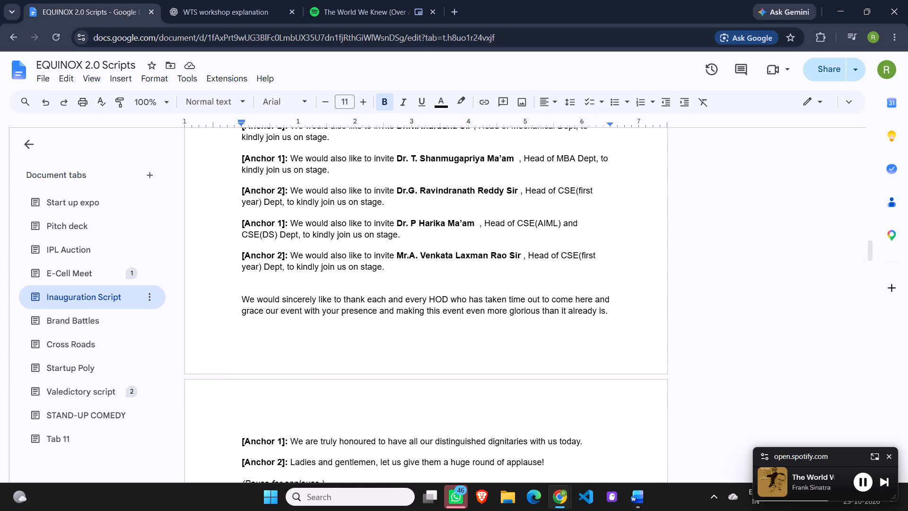
scroll(631, 361, "down", 1)
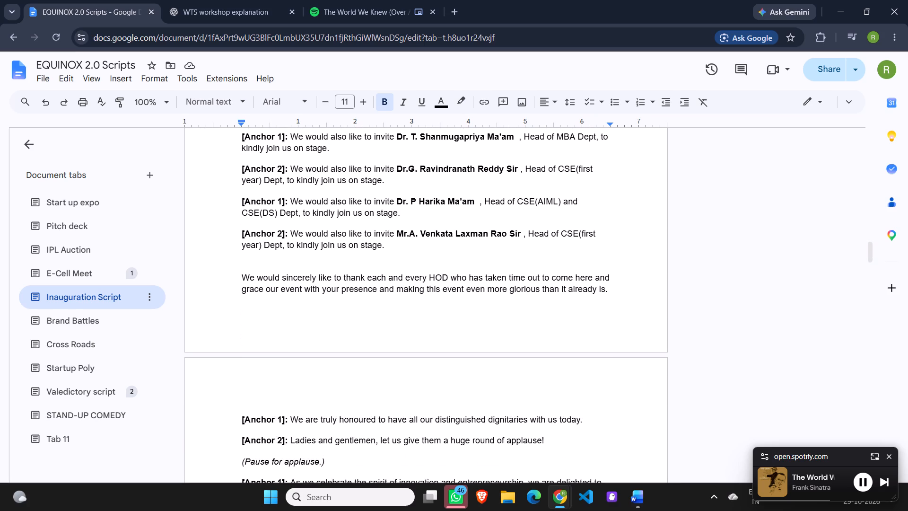
scroll(631, 361, "down", 1)
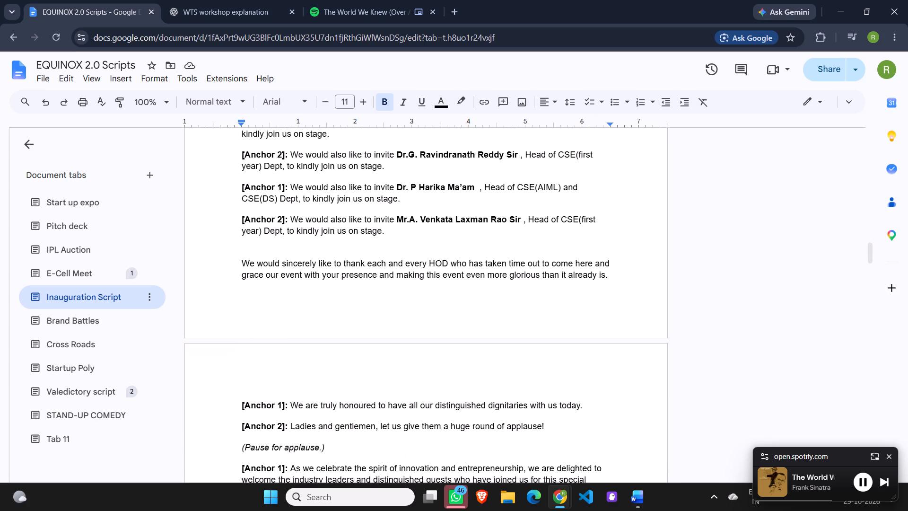
scroll(631, 361, "down", 1)
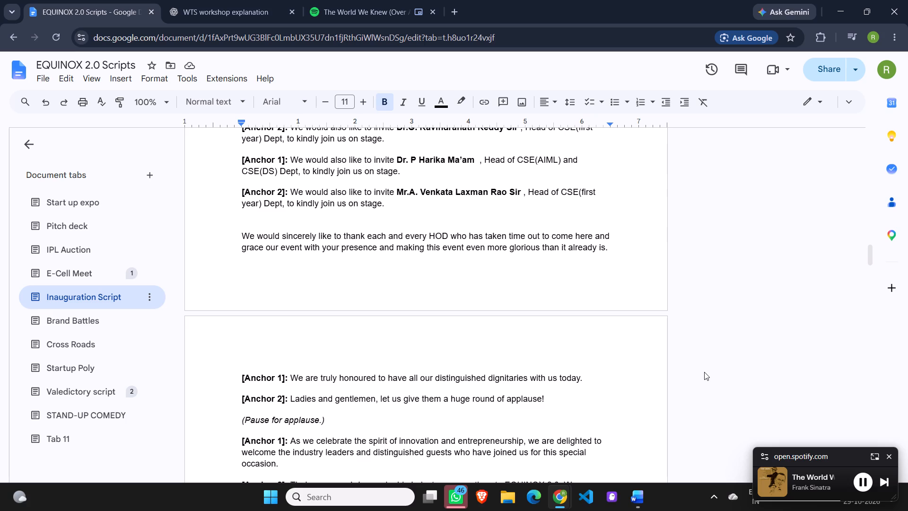
scroll(704, 372, "down", 2)
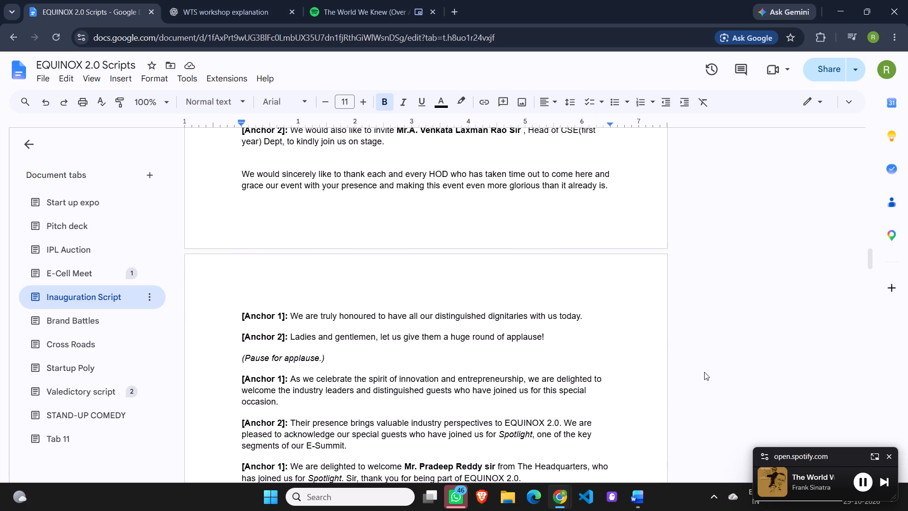
scroll(704, 372, "down", 2)
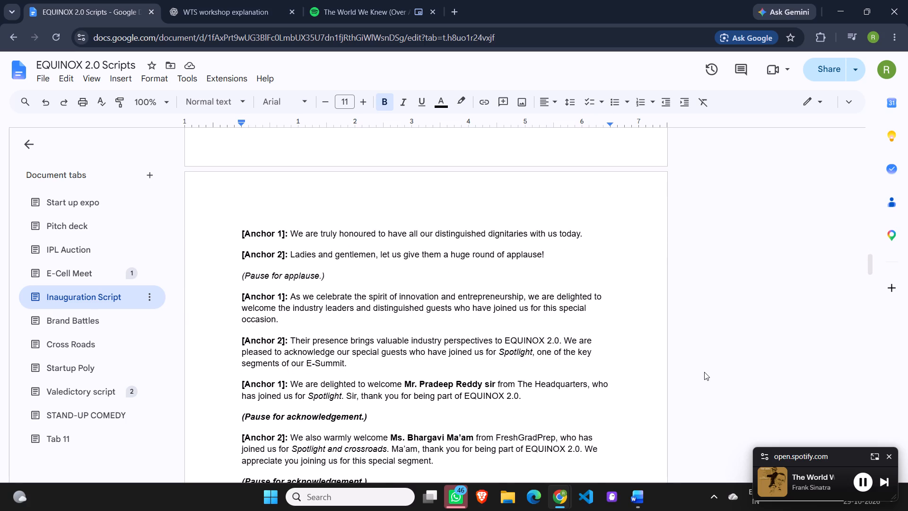
Proofread the individual welcome lines for the industry guests and the Lamp Lighting section that follows them.
scroll(704, 372, "down", 2)
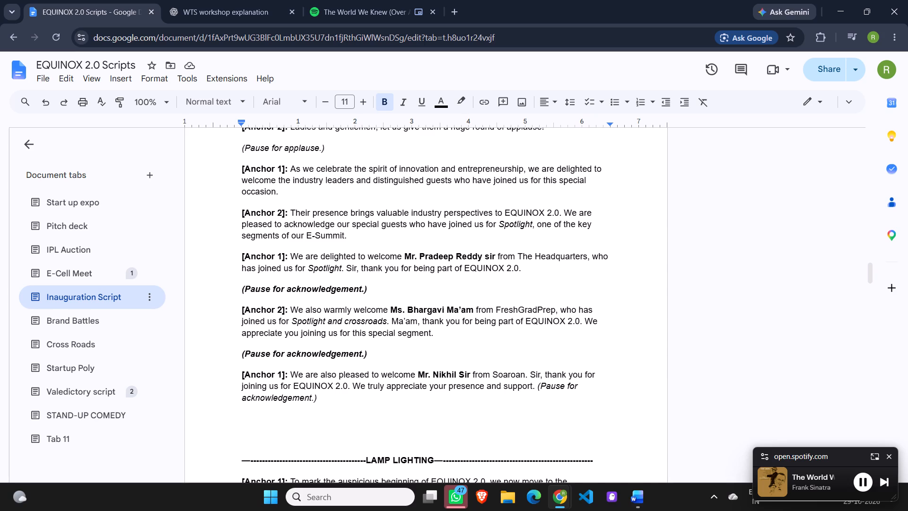
scroll(461, 350, "down", 4)
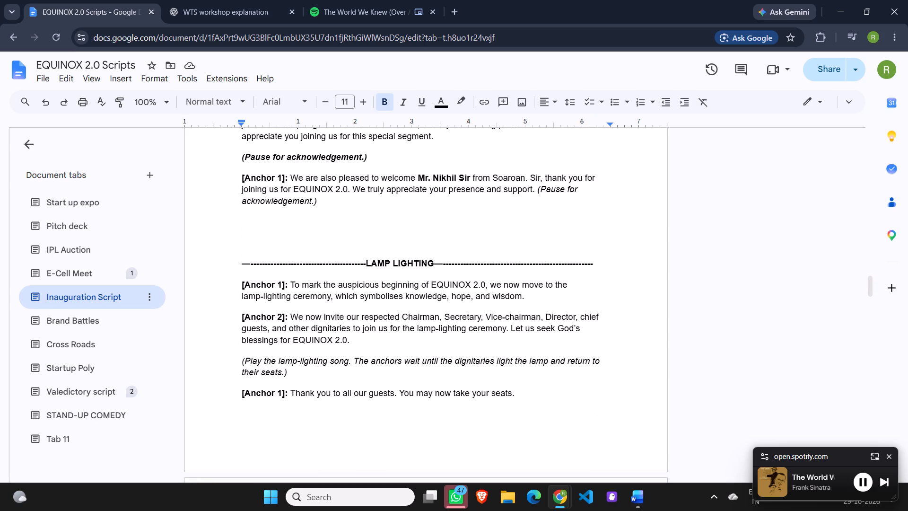
scroll(461, 350, "up", 2)
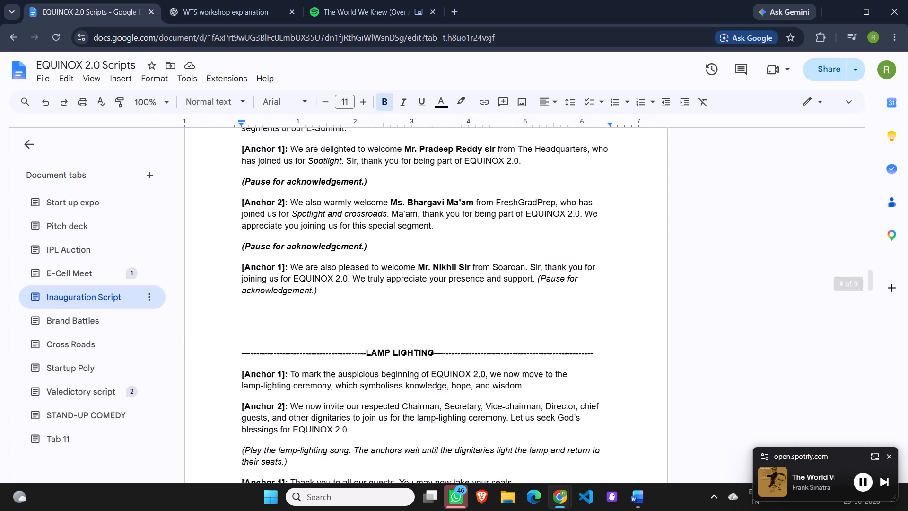
scroll(461, 350, "up", 1)
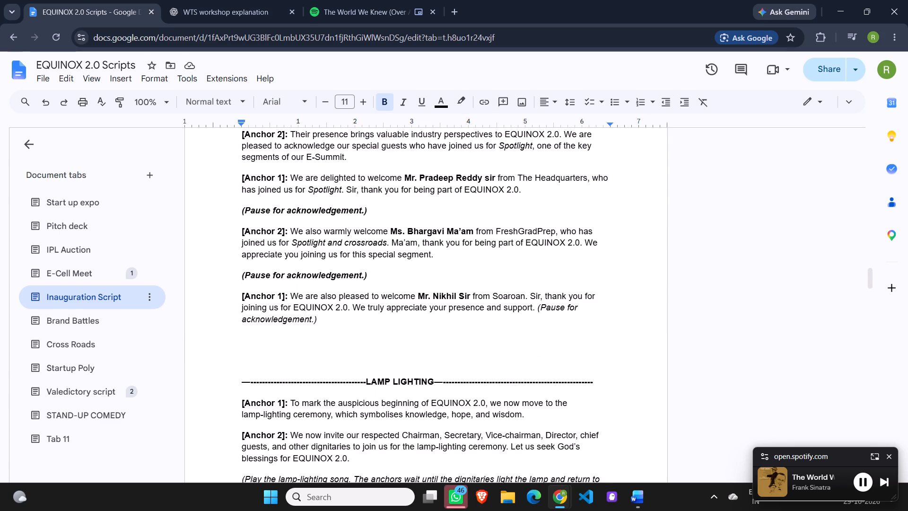
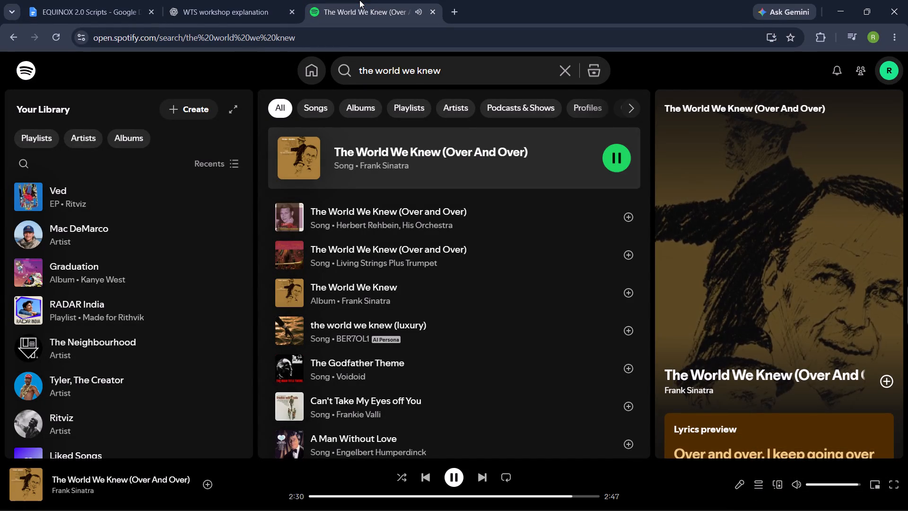
Pause Frank Sinatra's The World We Knew (Over And Over) in Spotify.
left_click(619, 160)
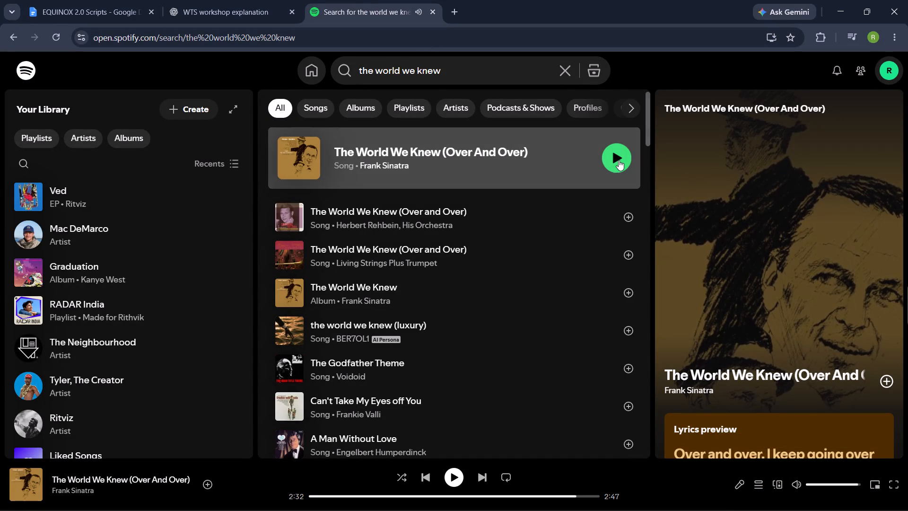
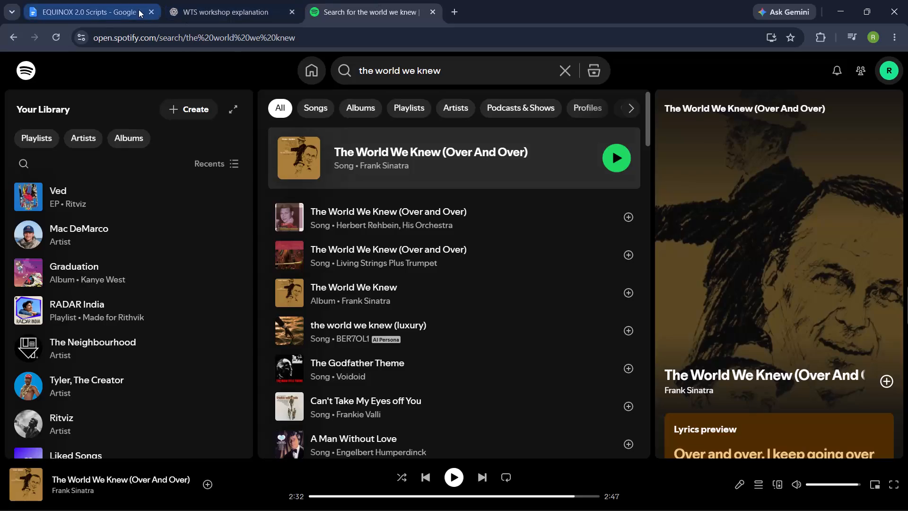
Return to the Inauguration Script and review it from the lamp lighting and event line-up through Spotlight to the Schedule Overview.
left_click(139, 9)
left_click(382, 334)
scroll(382, 334, "down", 3)
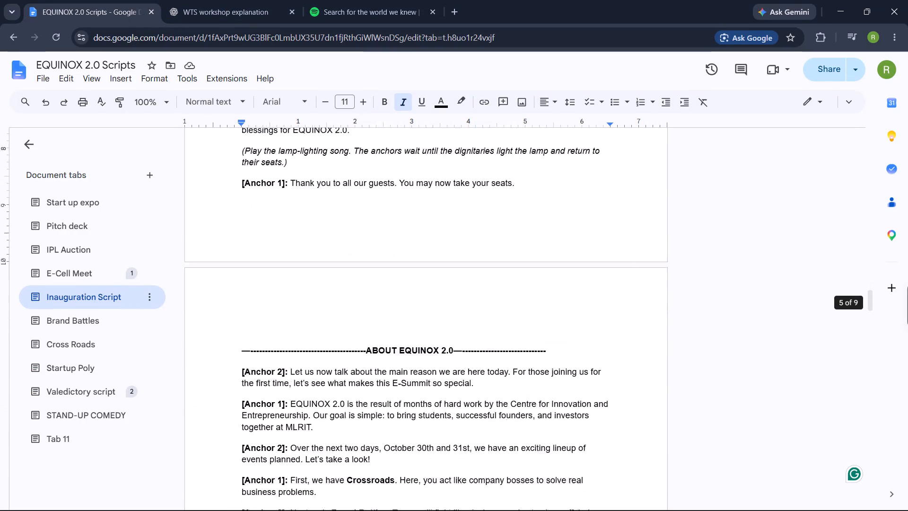
scroll(382, 334, "down", 6)
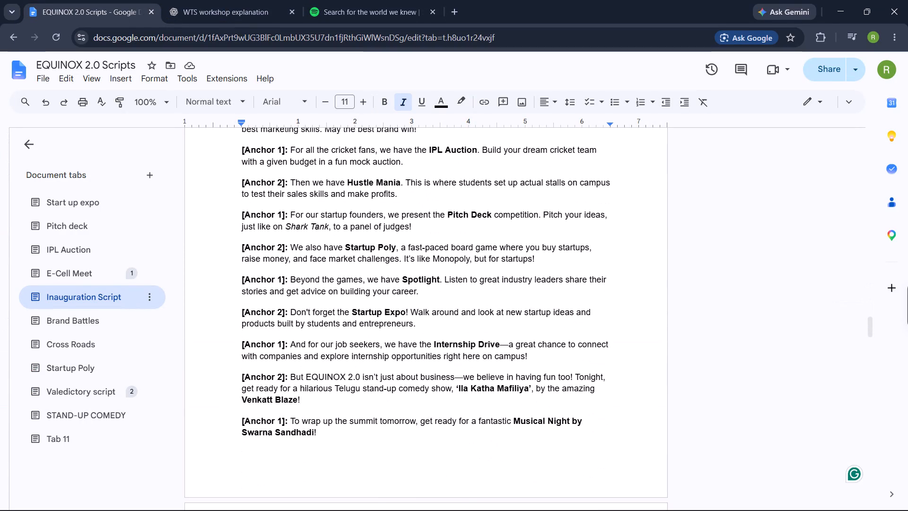
scroll(382, 334, "down", 6)
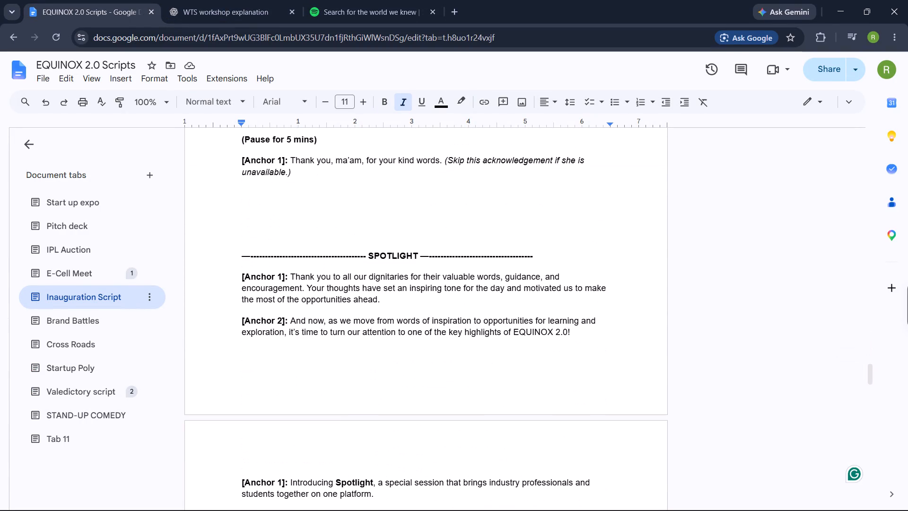
scroll(382, 334, "down", 5)
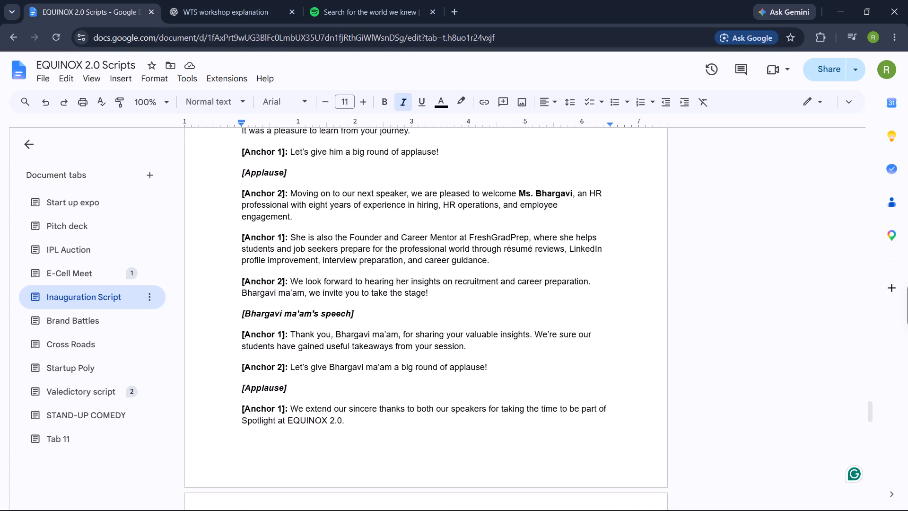
scroll(382, 334, "down", 4)
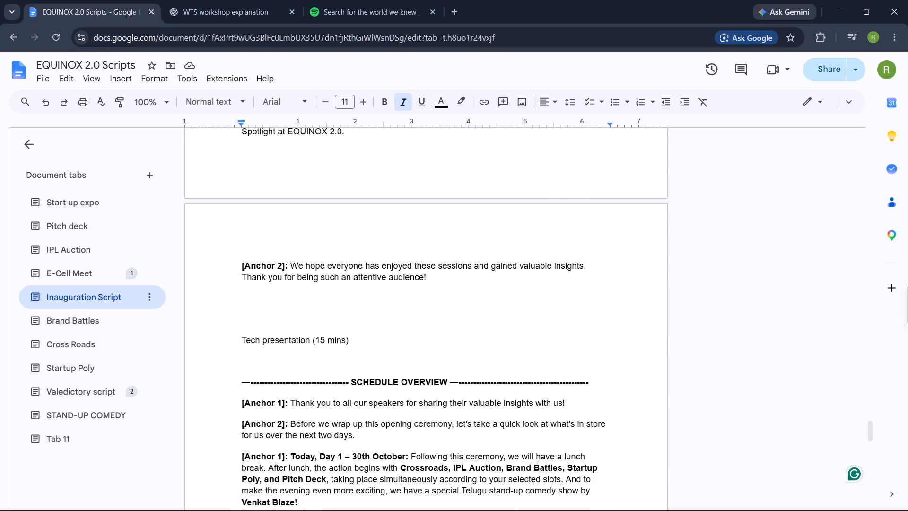
left_click(357, 336)
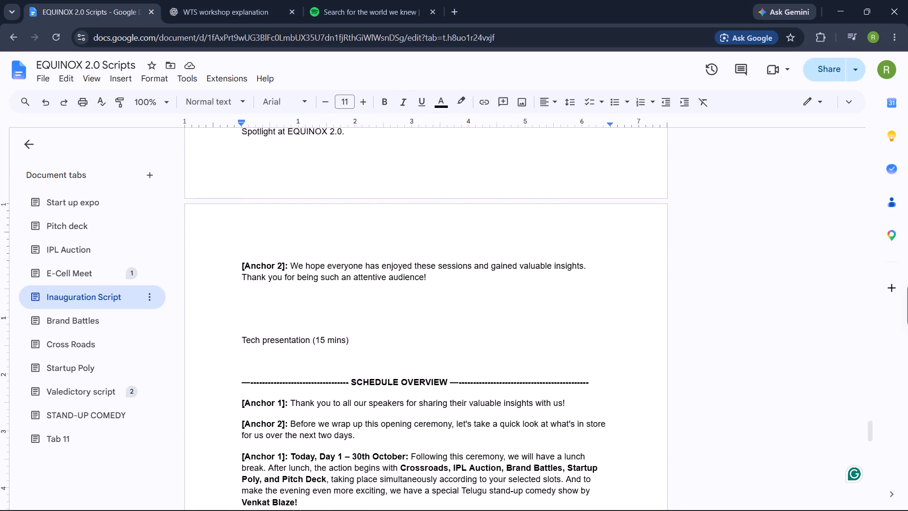
scroll(227, 214, "up", 3)
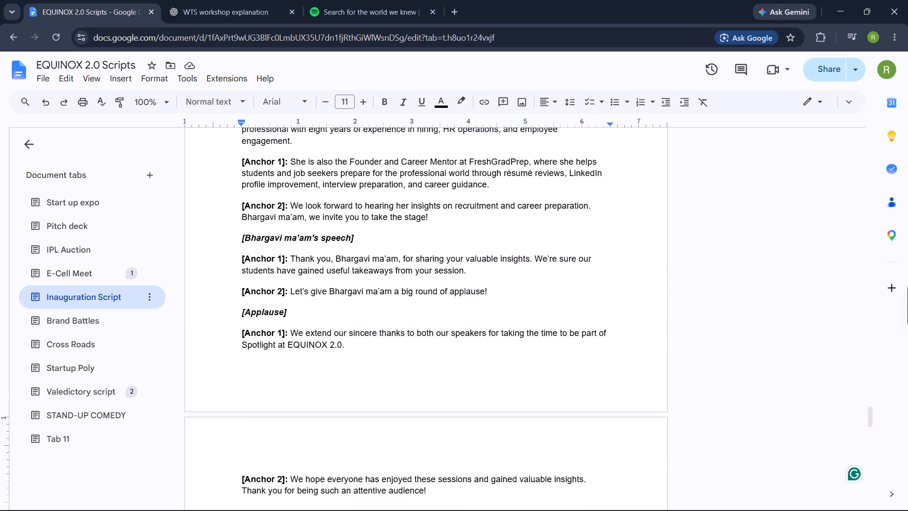
scroll(227, 214, "down", 2)
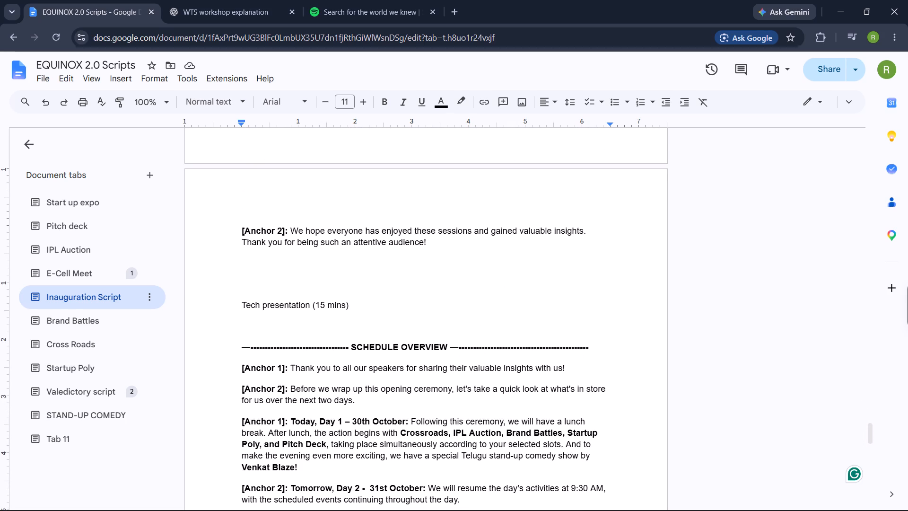
scroll(402, 422, "down", 2)
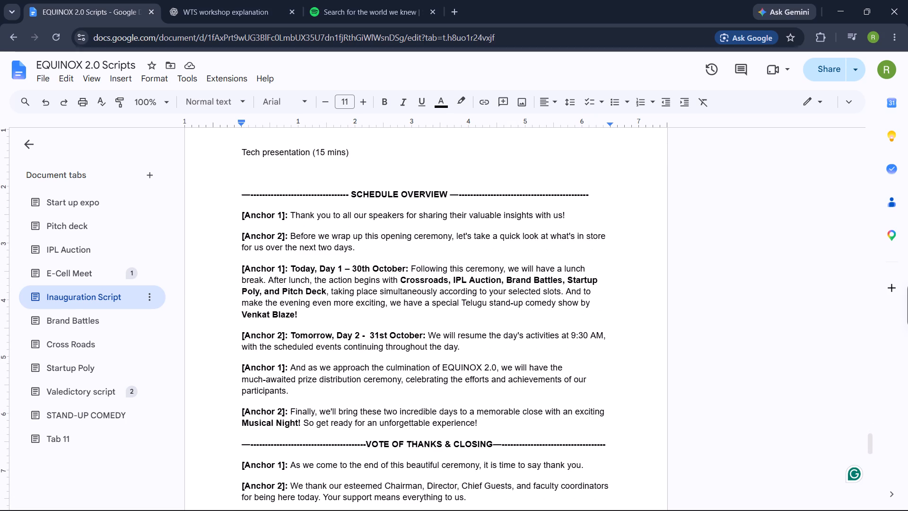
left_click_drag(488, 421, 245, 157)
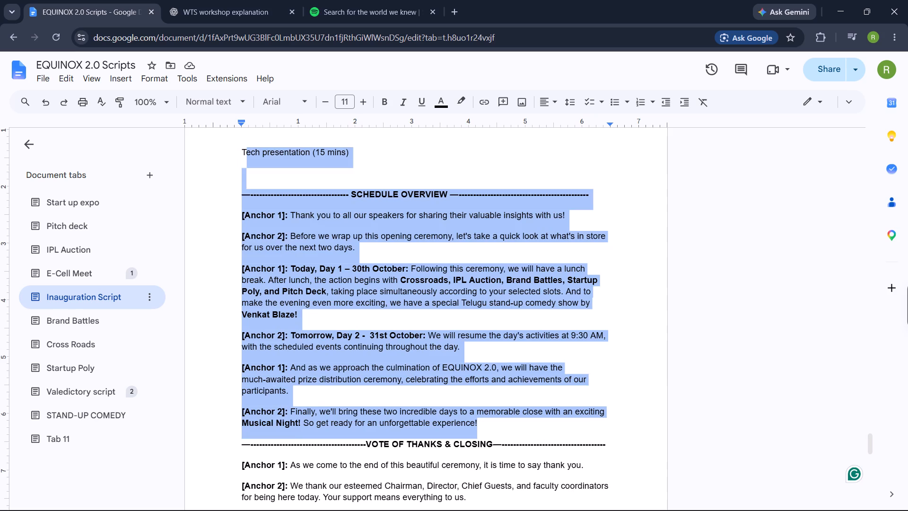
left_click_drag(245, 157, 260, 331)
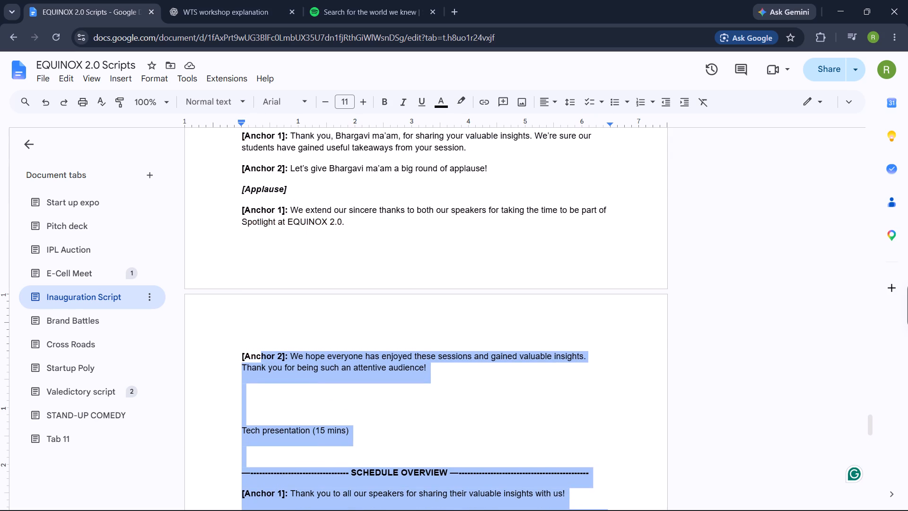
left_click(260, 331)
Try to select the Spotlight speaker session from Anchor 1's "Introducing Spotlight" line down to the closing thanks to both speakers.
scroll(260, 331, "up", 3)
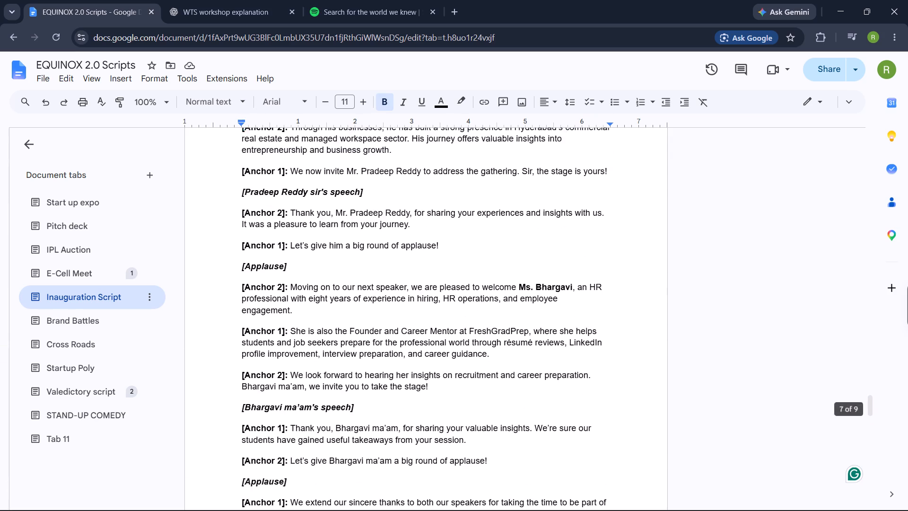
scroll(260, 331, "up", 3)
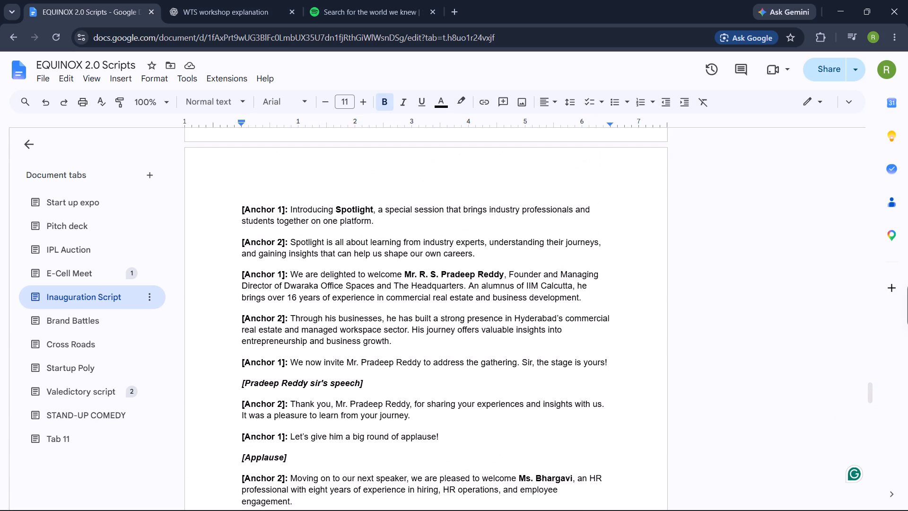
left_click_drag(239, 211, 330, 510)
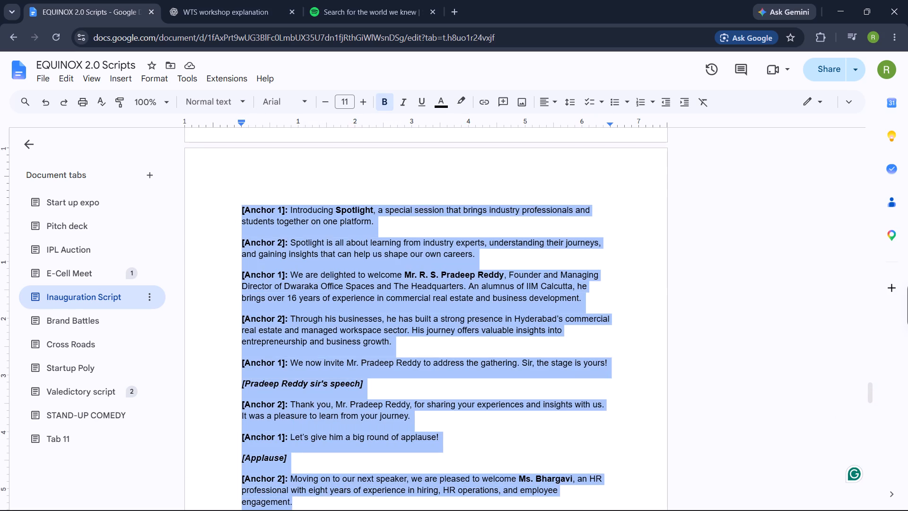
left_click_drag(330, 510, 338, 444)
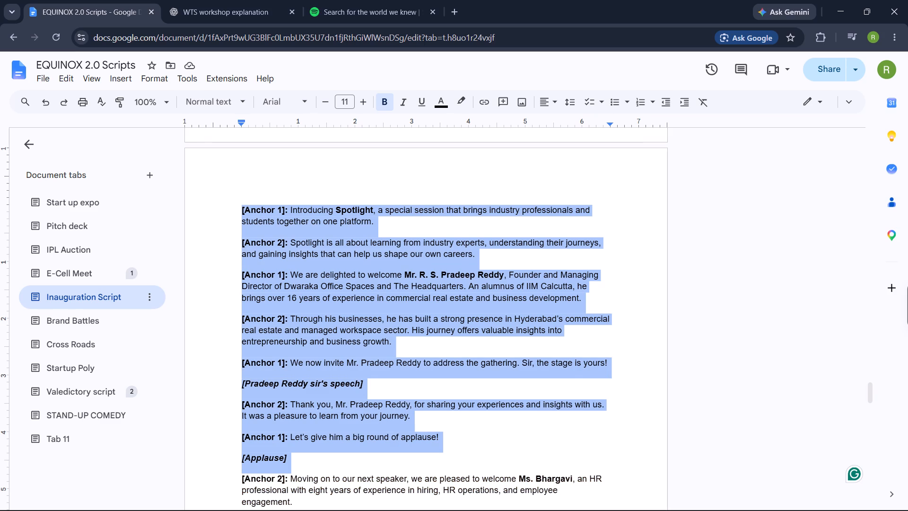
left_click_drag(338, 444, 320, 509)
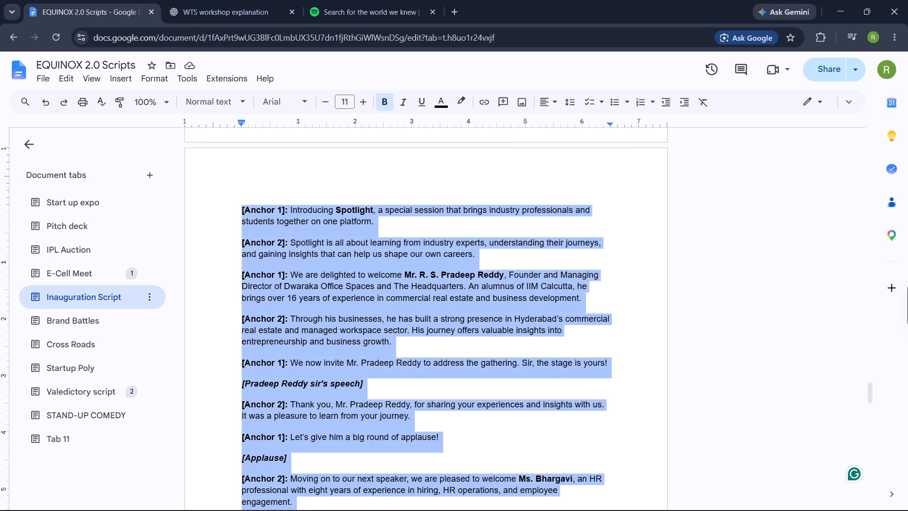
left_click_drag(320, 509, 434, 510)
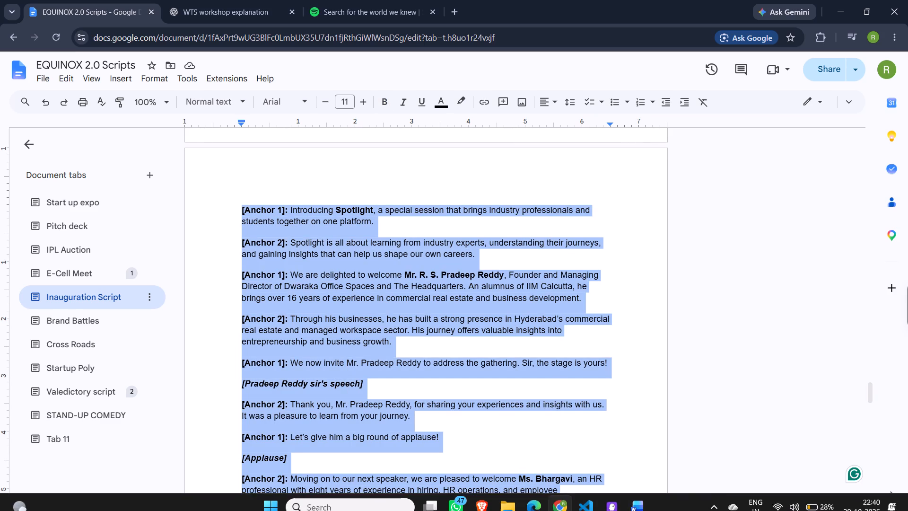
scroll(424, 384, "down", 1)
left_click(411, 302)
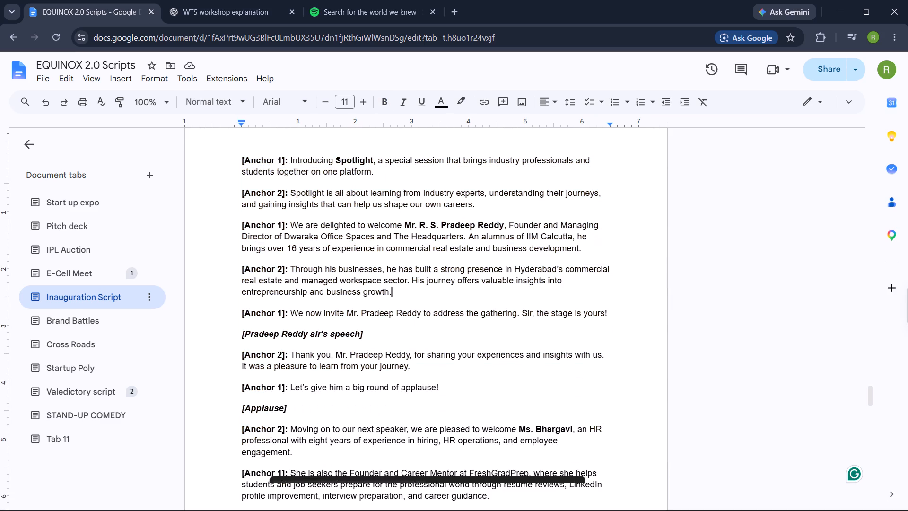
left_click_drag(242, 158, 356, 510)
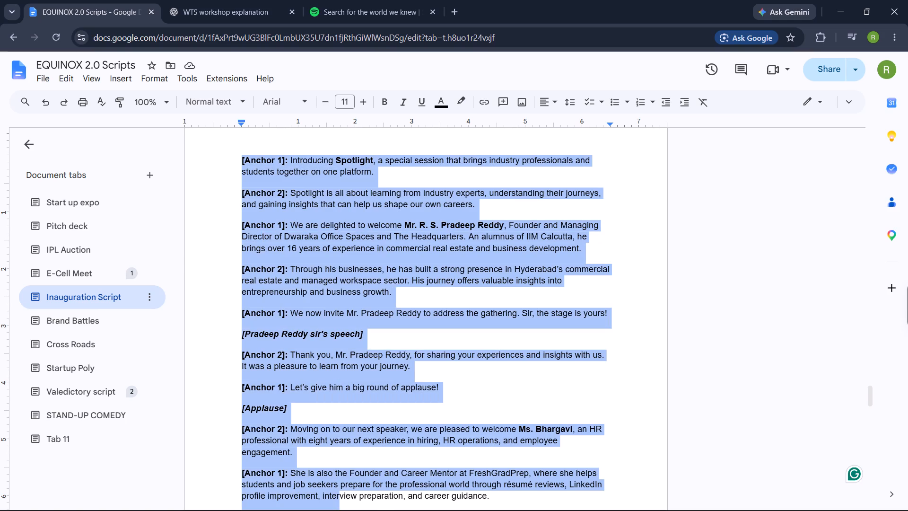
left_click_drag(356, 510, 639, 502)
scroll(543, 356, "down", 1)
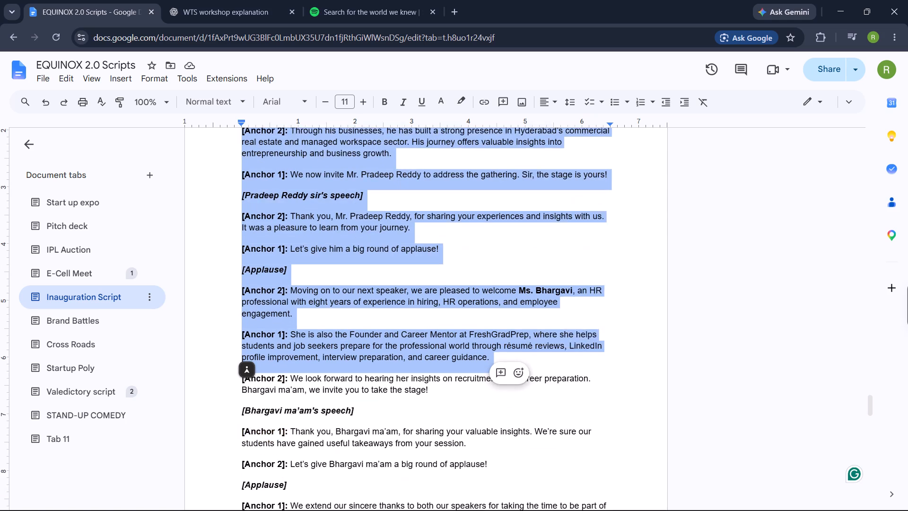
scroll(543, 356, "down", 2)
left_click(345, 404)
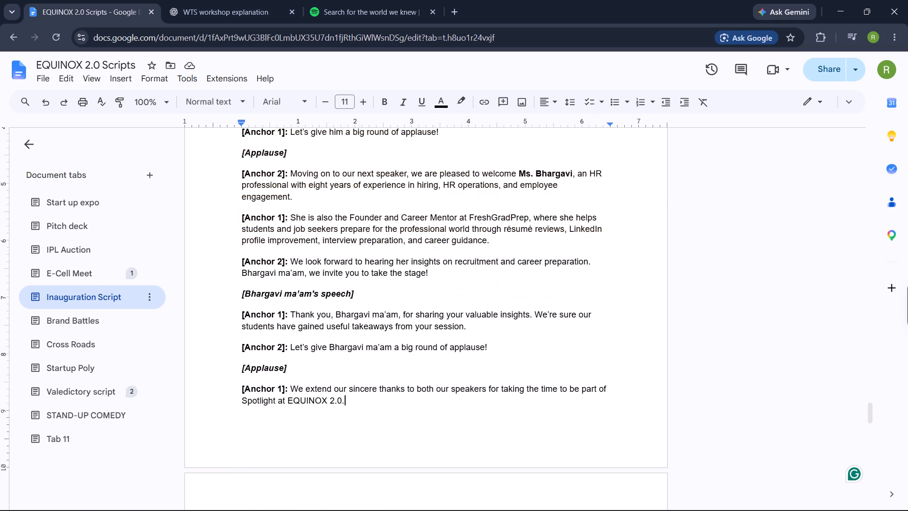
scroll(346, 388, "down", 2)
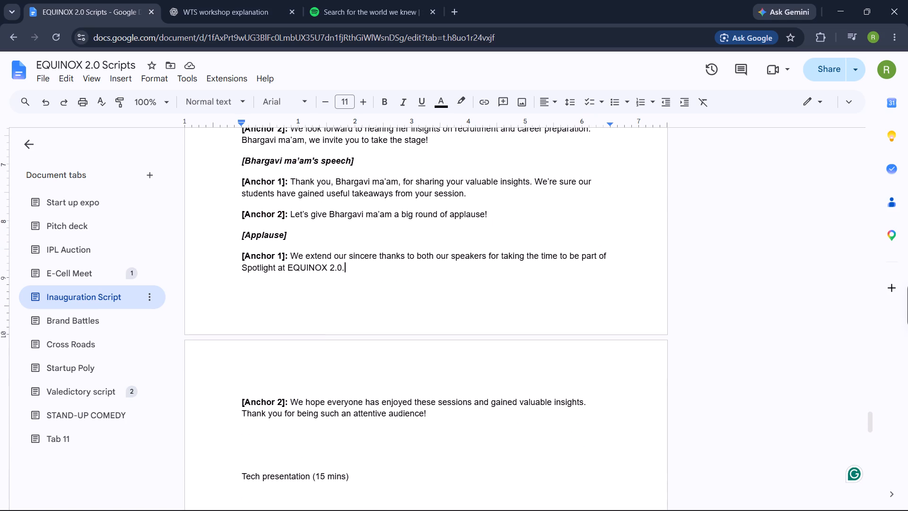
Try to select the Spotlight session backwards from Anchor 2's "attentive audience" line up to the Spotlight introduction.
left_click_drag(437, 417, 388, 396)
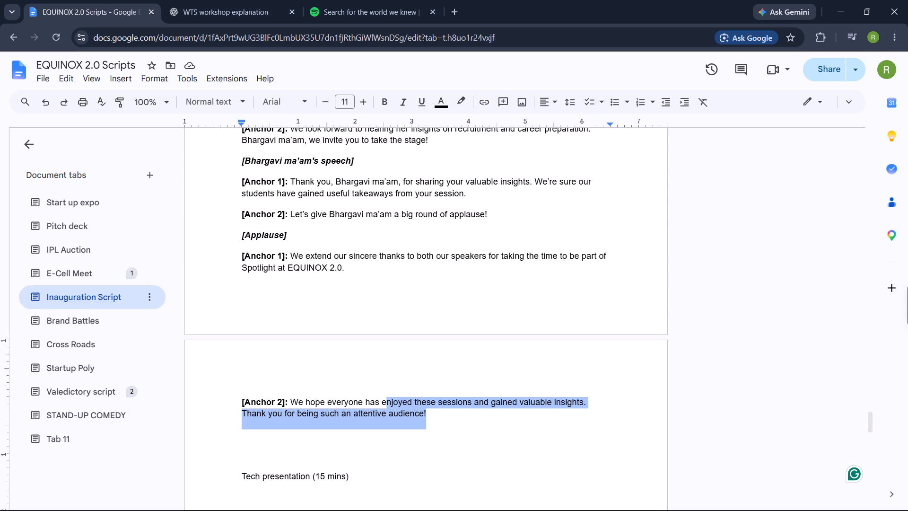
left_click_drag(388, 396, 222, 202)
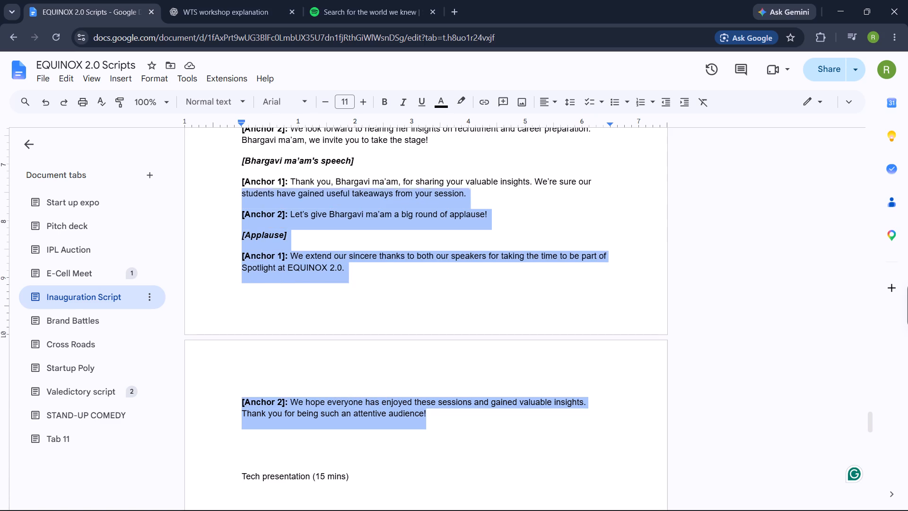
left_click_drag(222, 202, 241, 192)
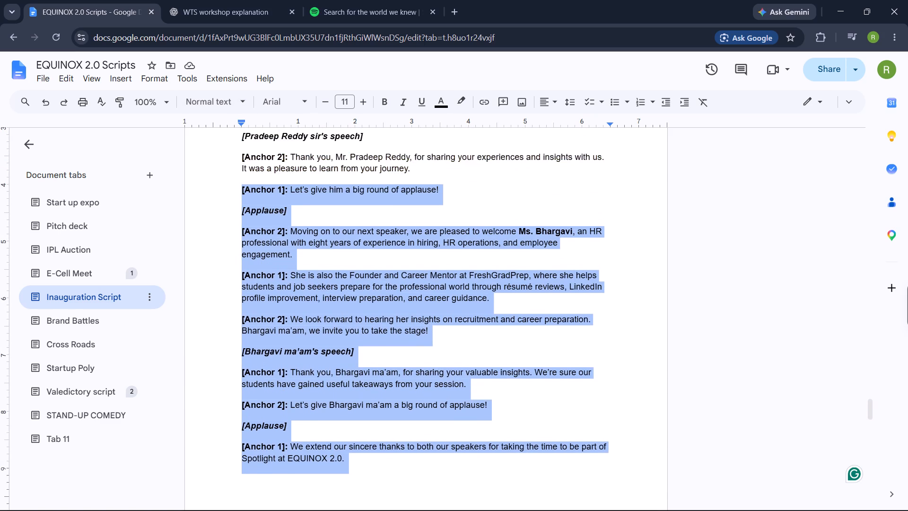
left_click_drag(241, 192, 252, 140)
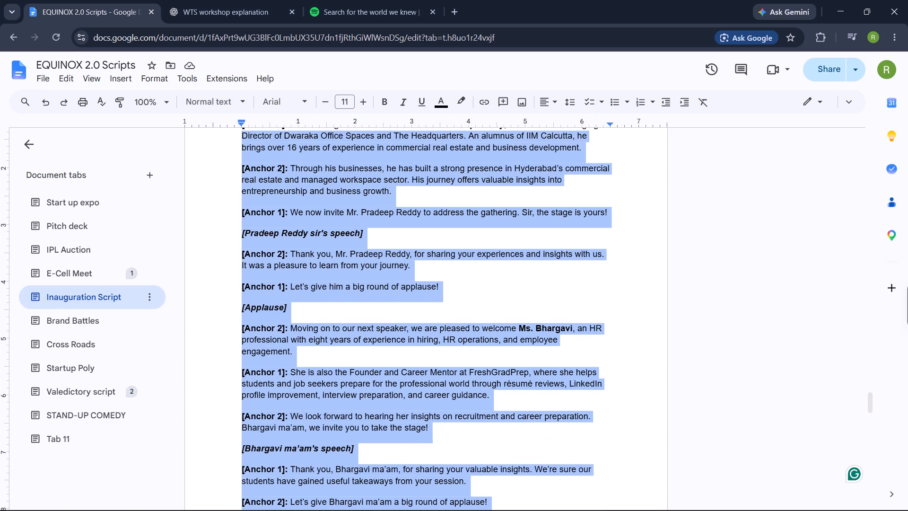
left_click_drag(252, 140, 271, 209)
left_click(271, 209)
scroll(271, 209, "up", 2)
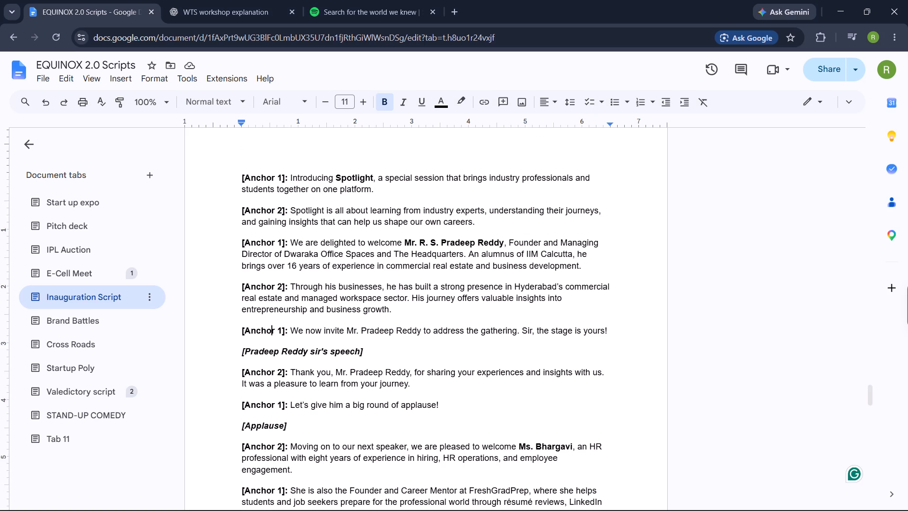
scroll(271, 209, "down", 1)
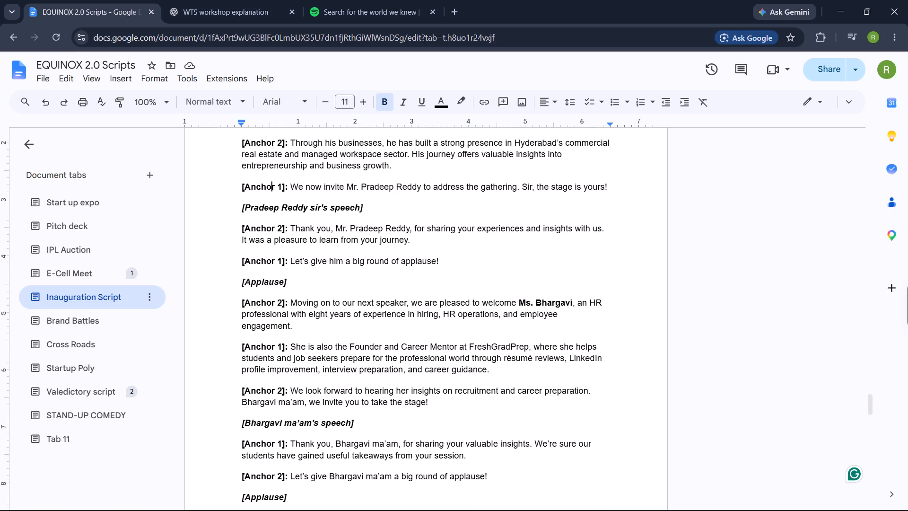
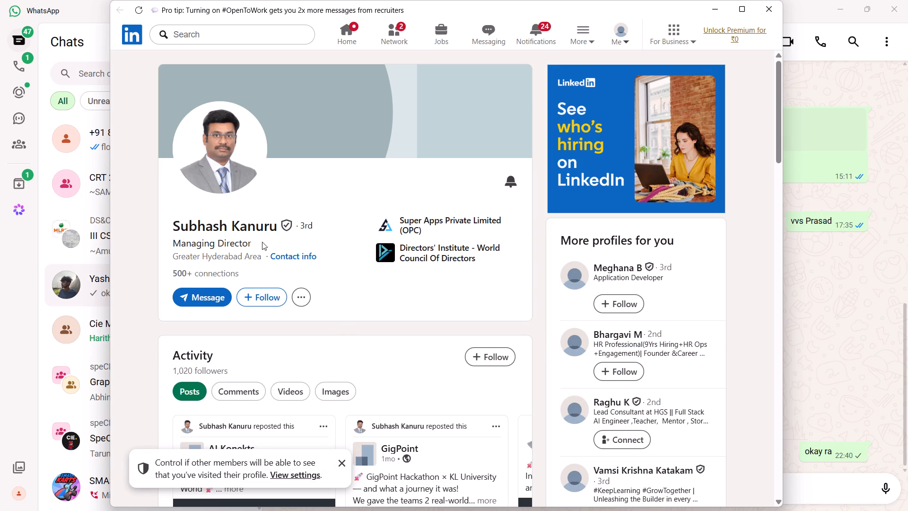
Select the profile owner's name, Managing Director title and the Super Apps and Directors' Institute affiliations on the LinkedIn profile.
left_click_drag(262, 242, 162, 228)
left_click(162, 228)
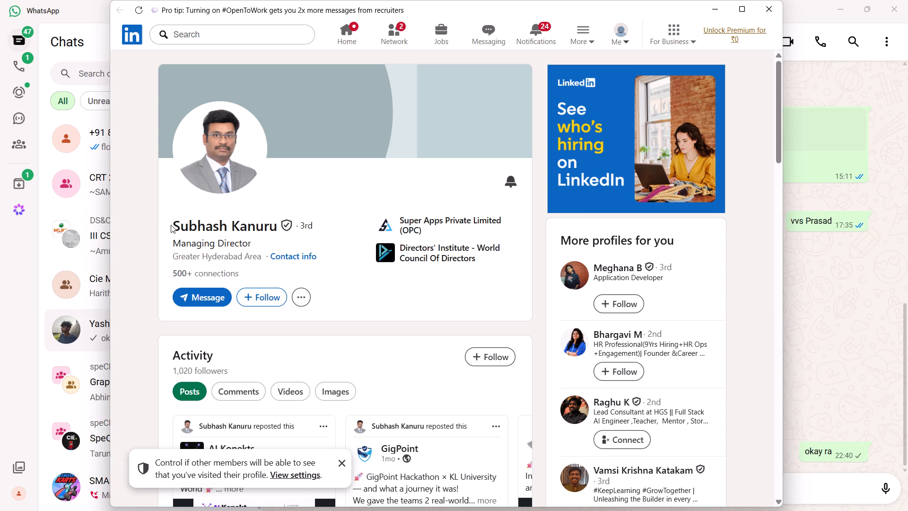
left_click_drag(171, 225, 256, 238)
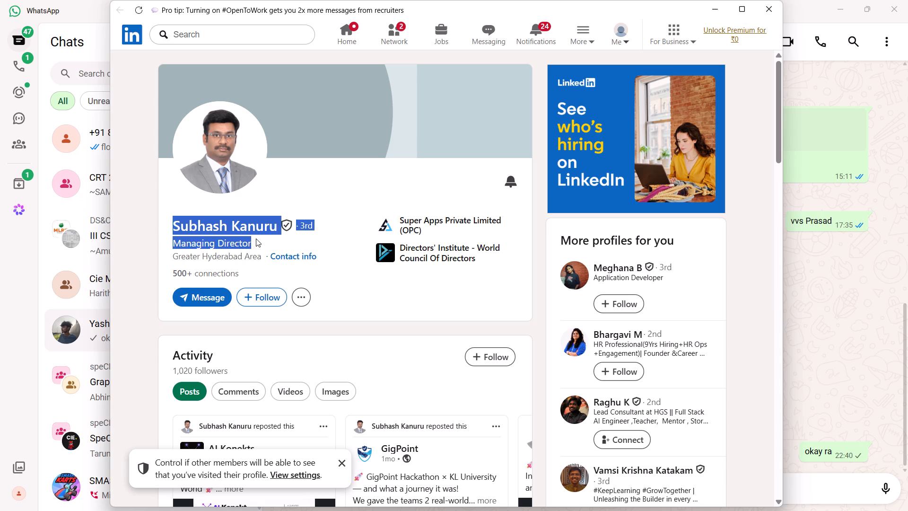
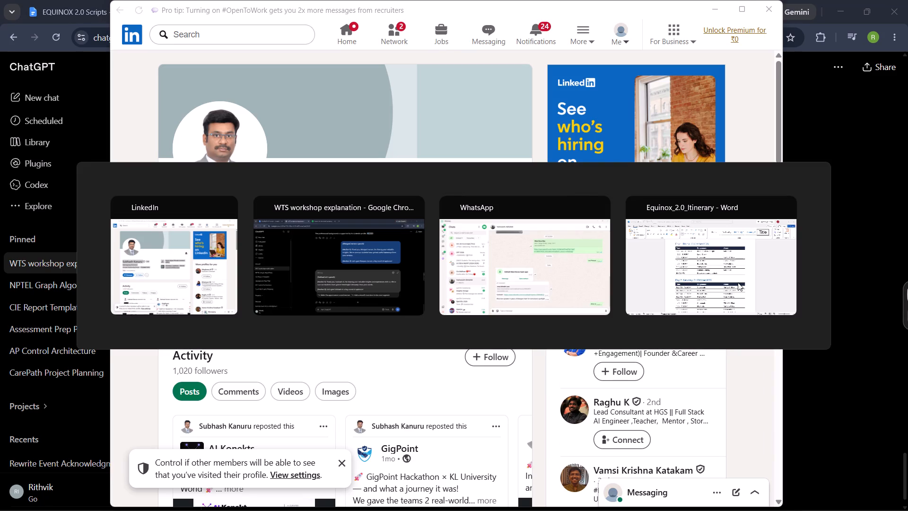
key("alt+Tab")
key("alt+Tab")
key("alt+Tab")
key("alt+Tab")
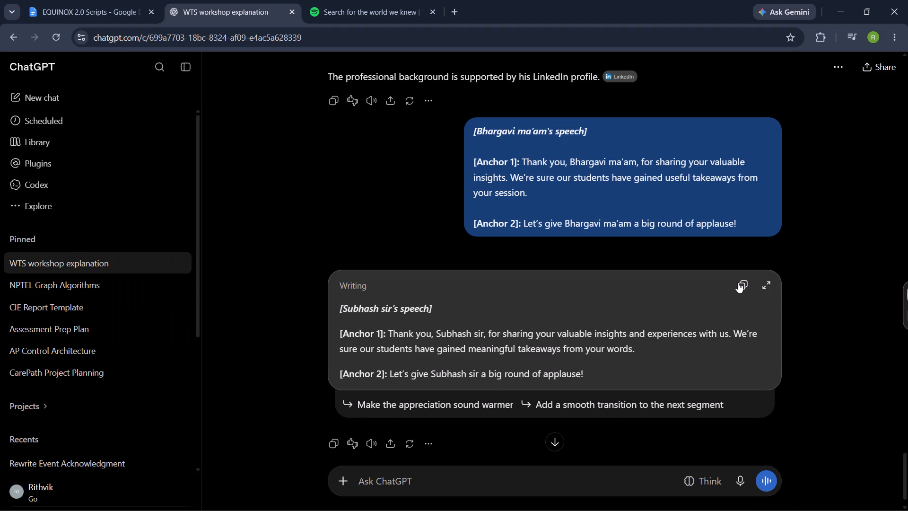
In the EQUINOX 2.0 Scripts document, replace the selected Bhargavi speech cue and thank-you lines with the copied text, removing the extra blank line after it.
key("ctrl+Tab")
key("ctrl+Tab")
key("ctrl+Tab")
key("ctrl+Tab")
key("ctrl+Tab")
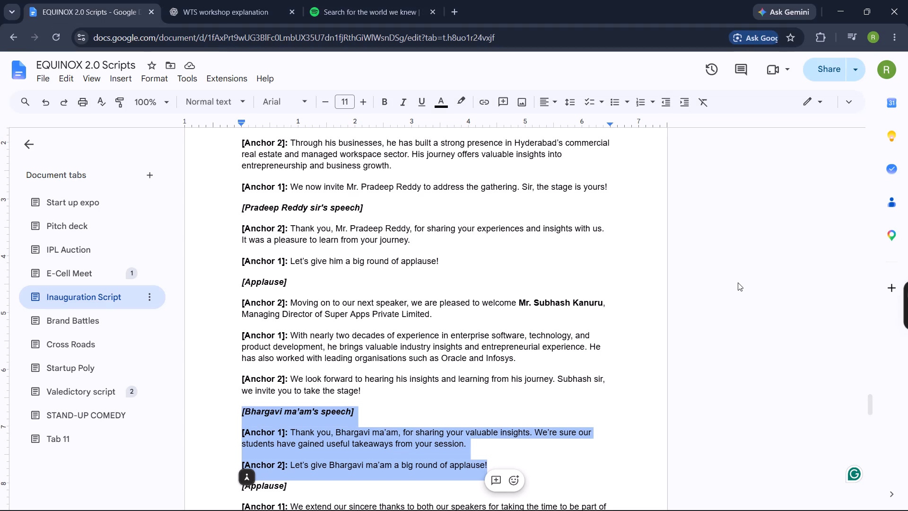
key("ctrl+v")
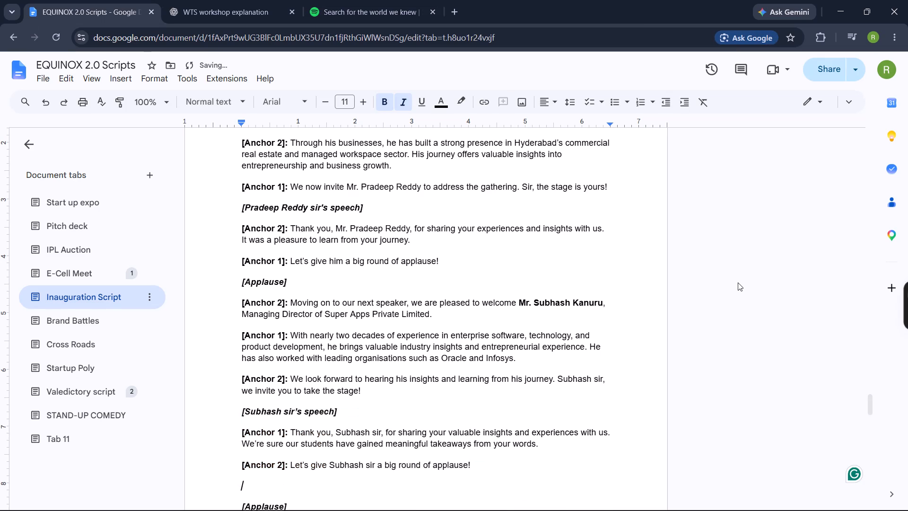
key("BackSpace")
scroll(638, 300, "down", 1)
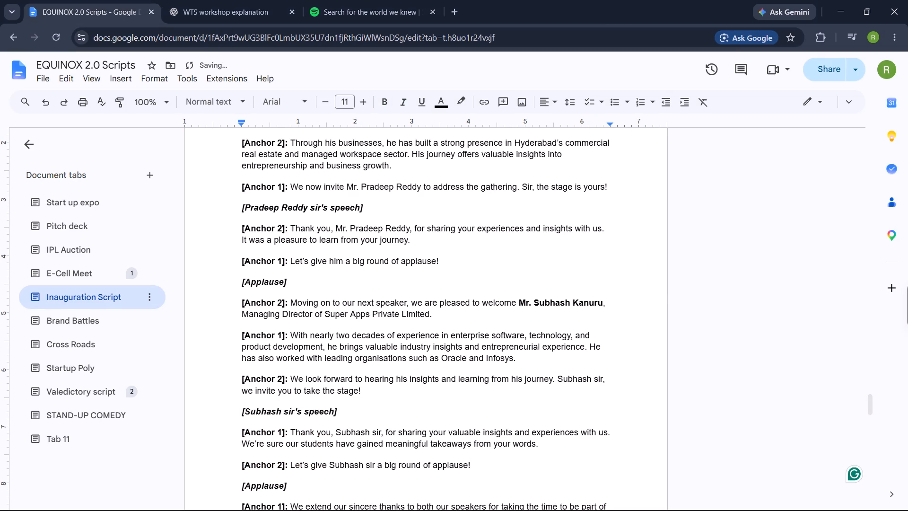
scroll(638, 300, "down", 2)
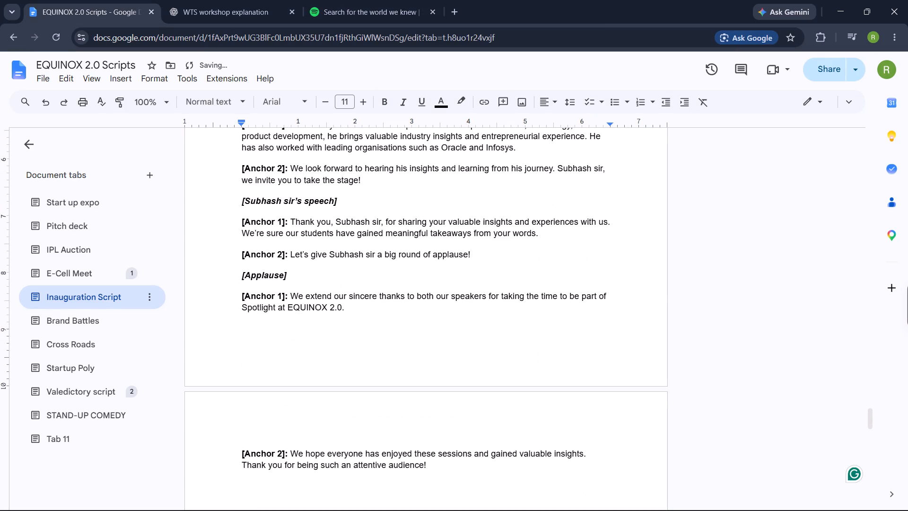
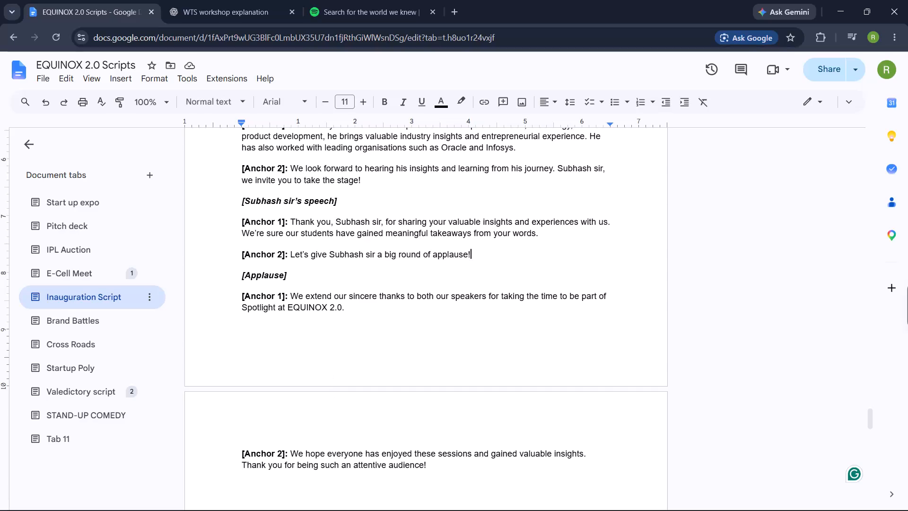
Review the Inauguration Script from the closing thanks to both speakers through the Tech presentation note to the Schedule Overview.
scroll(339, 370, "down", 1)
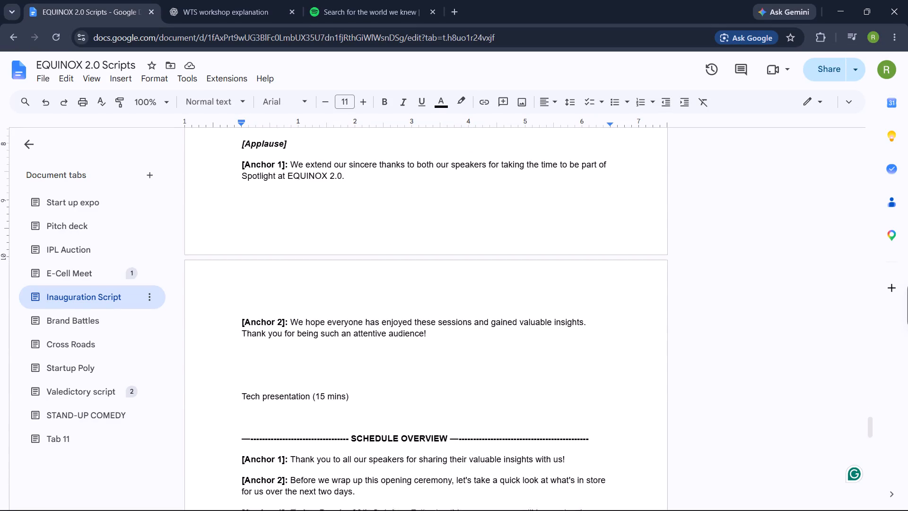
scroll(339, 370, "down", 1)
double_click(364, 314)
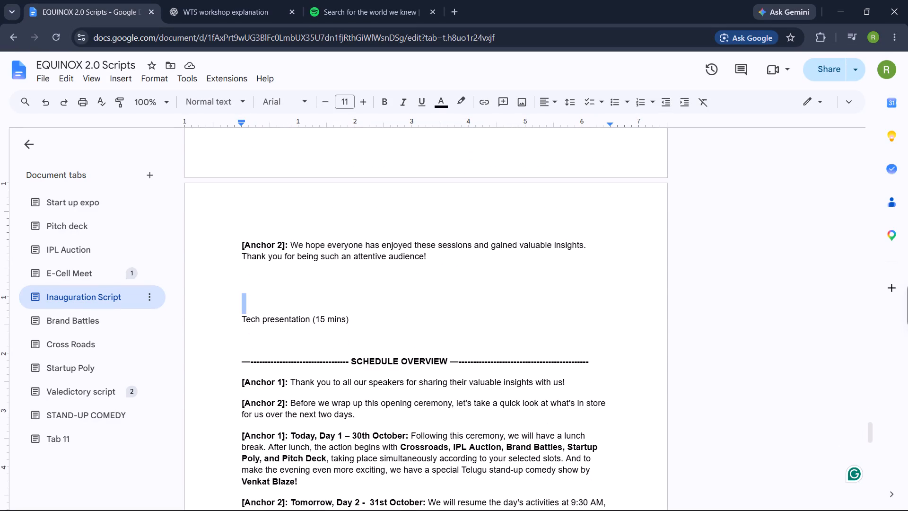
left_click(364, 314)
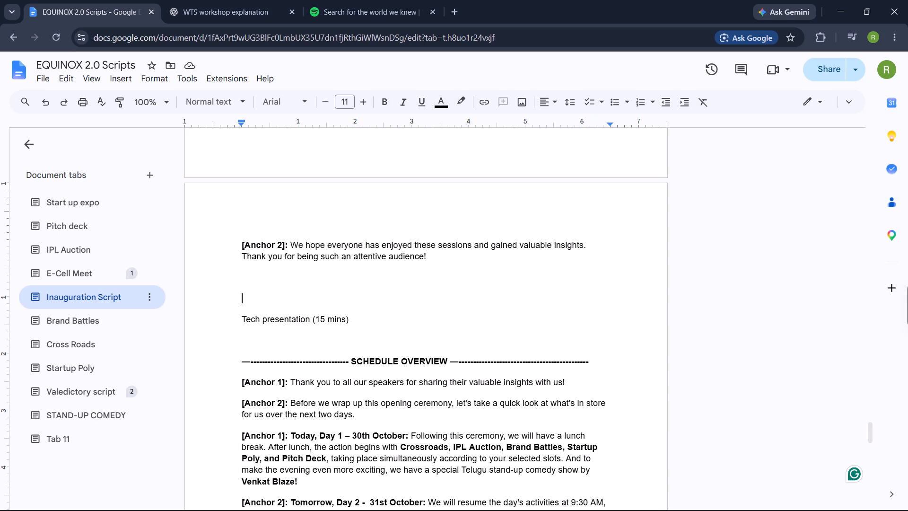
scroll(364, 314, "up", 2)
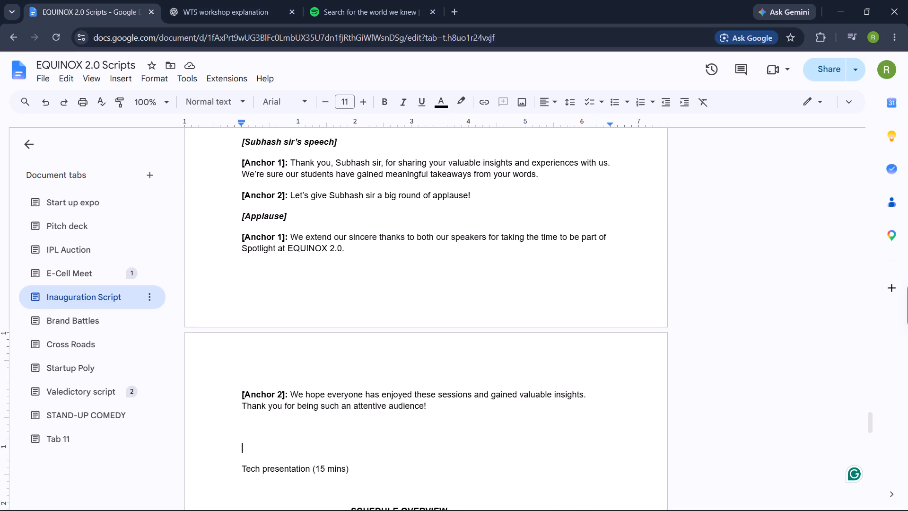
scroll(364, 314, "down", 2)
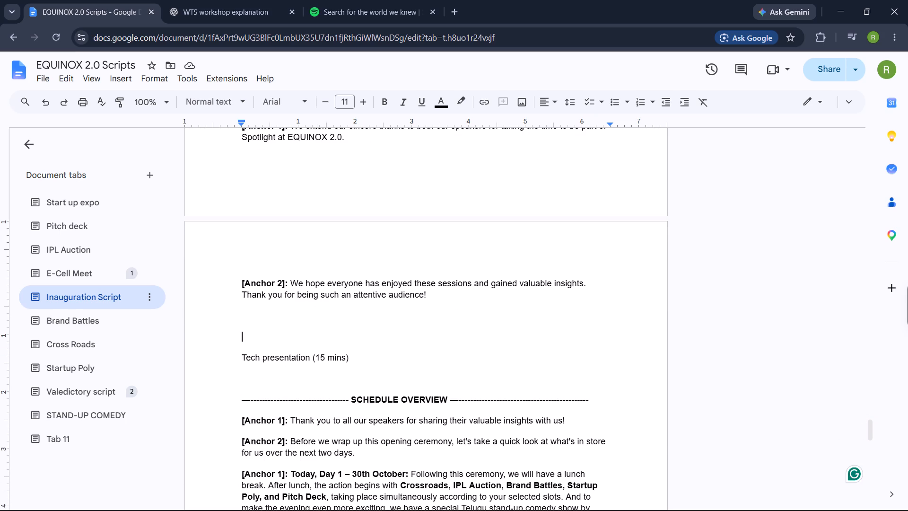
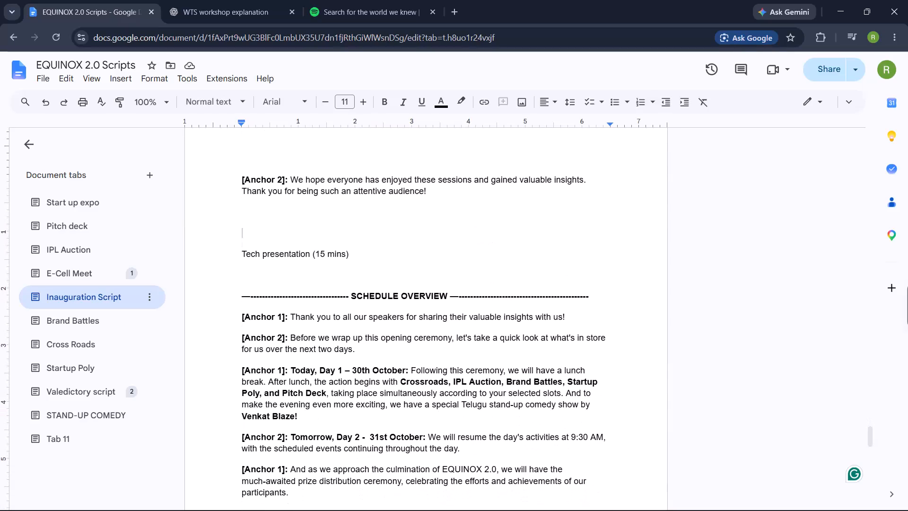
Review the Inauguration Script's Schedule Overview through to the start of the Vote of Thanks & Closing section.
scroll(358, 368, "down", 1)
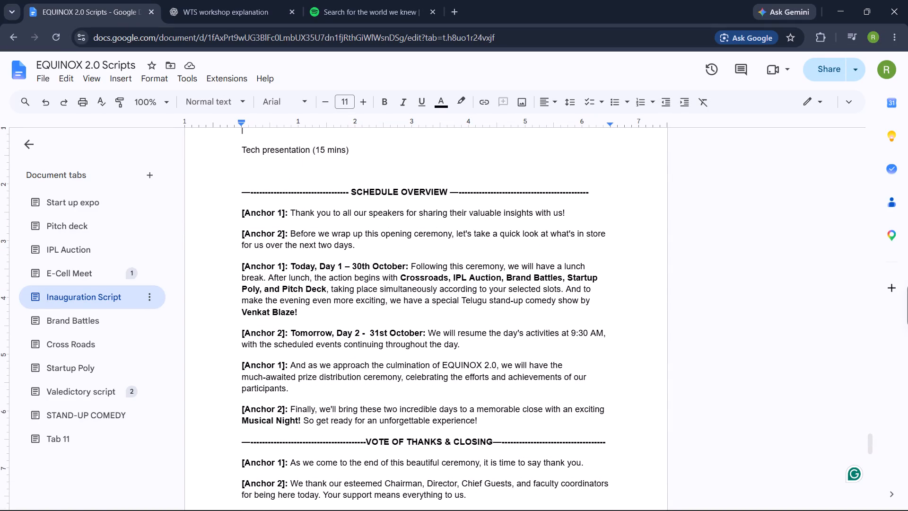